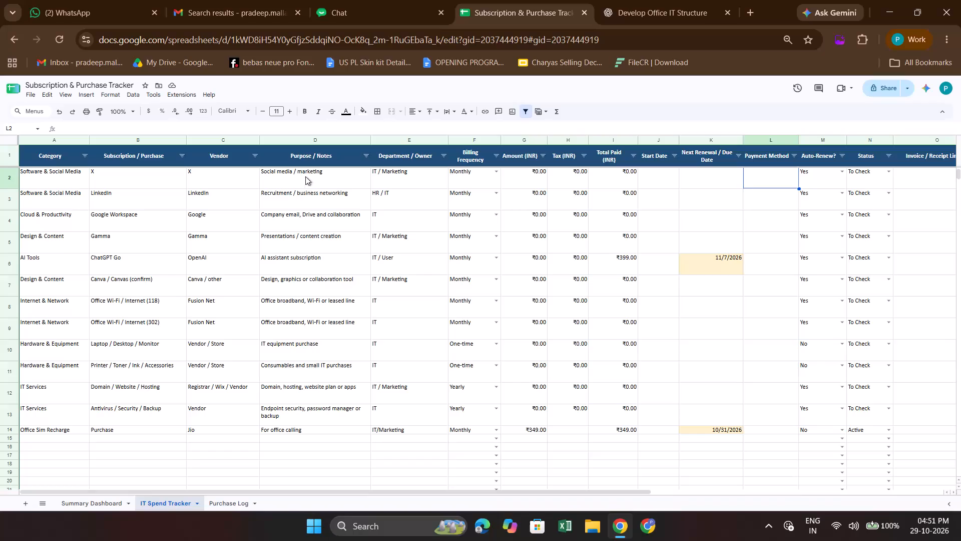
# Examine the Antivirus / Security / Backup entry in the IT Spend Tracker sheet, including its purpose, department and billing frequency.
pyautogui.scroll(2, 438, 263)
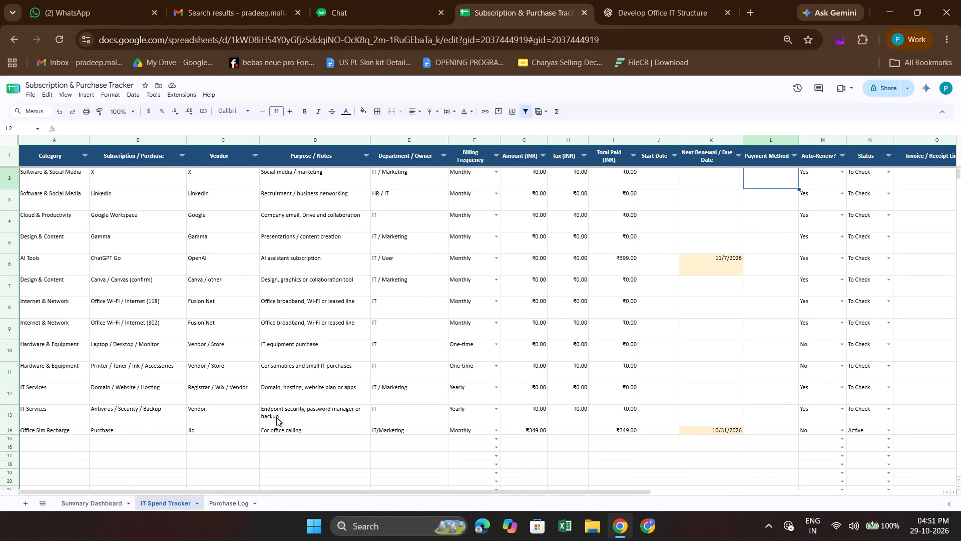
pyautogui.hscroll(1, 412, 329)
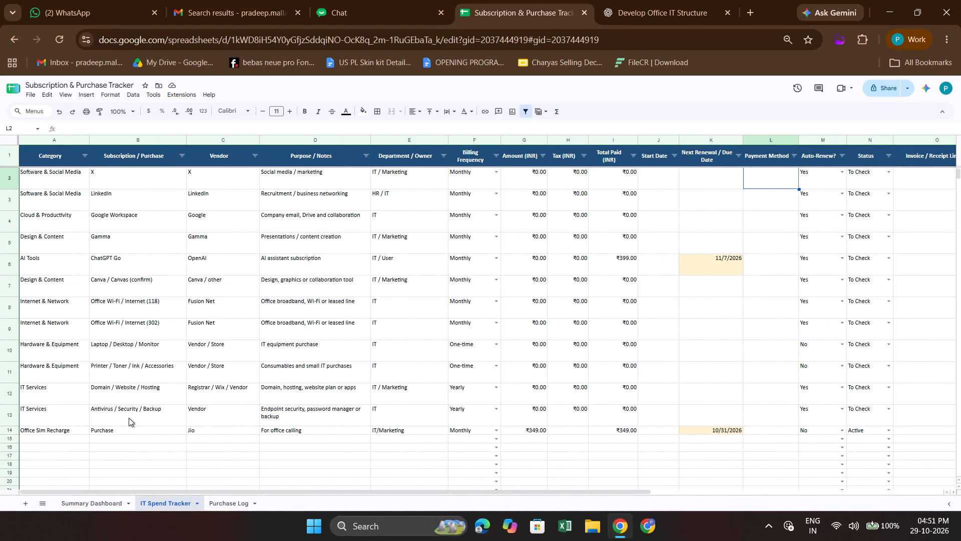
pyautogui.click(389, 416)
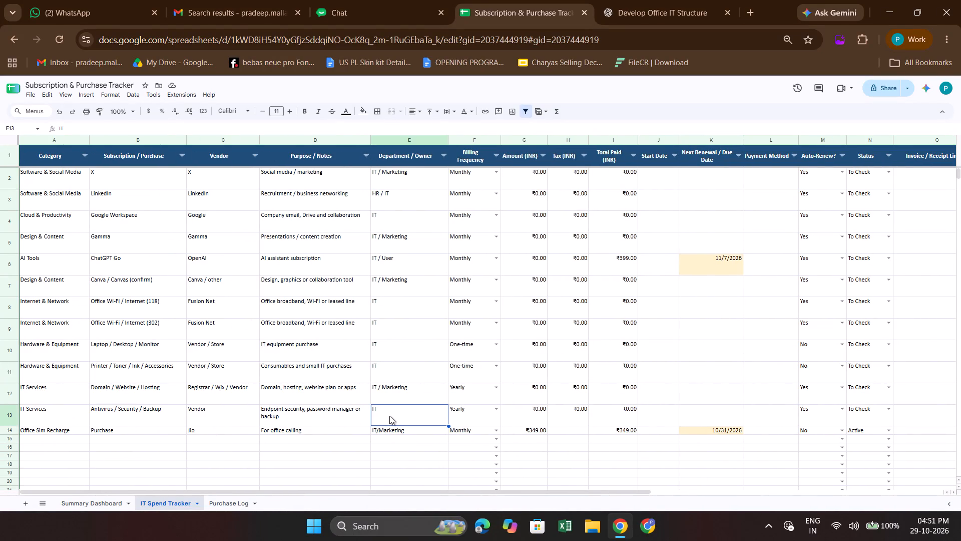
pyautogui.click(329, 414)
pyautogui.click(472, 415)
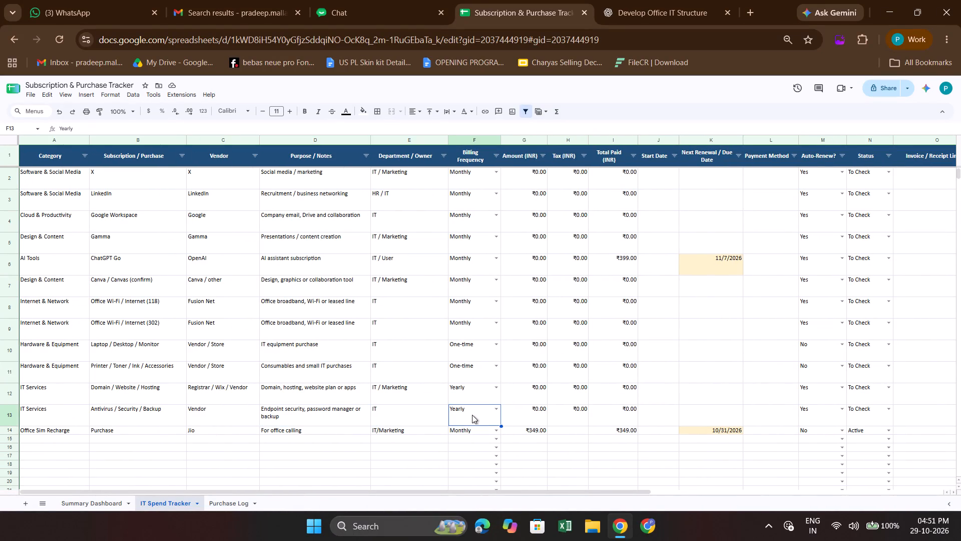
pyautogui.click(396, 423)
pyautogui.hscroll(1, 286, 436)
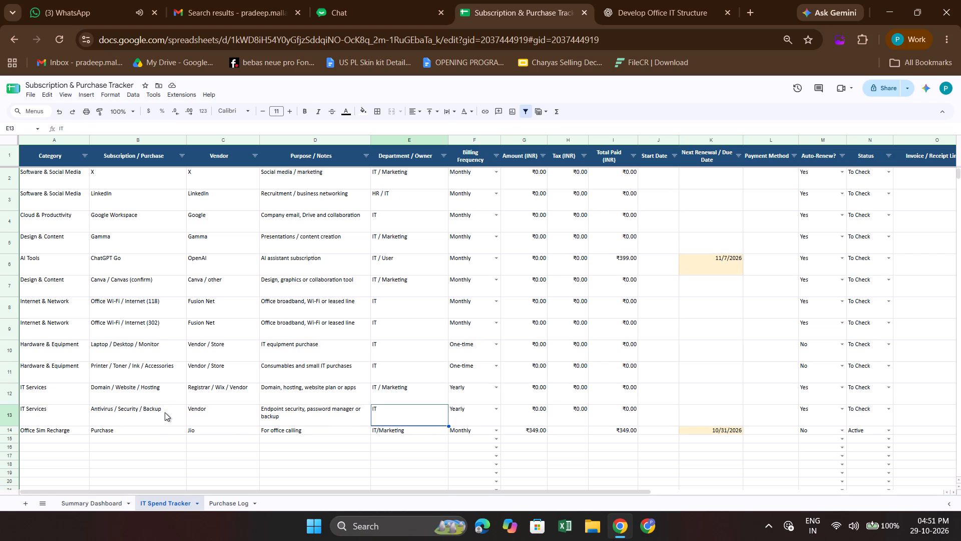
pyautogui.click(161, 417)
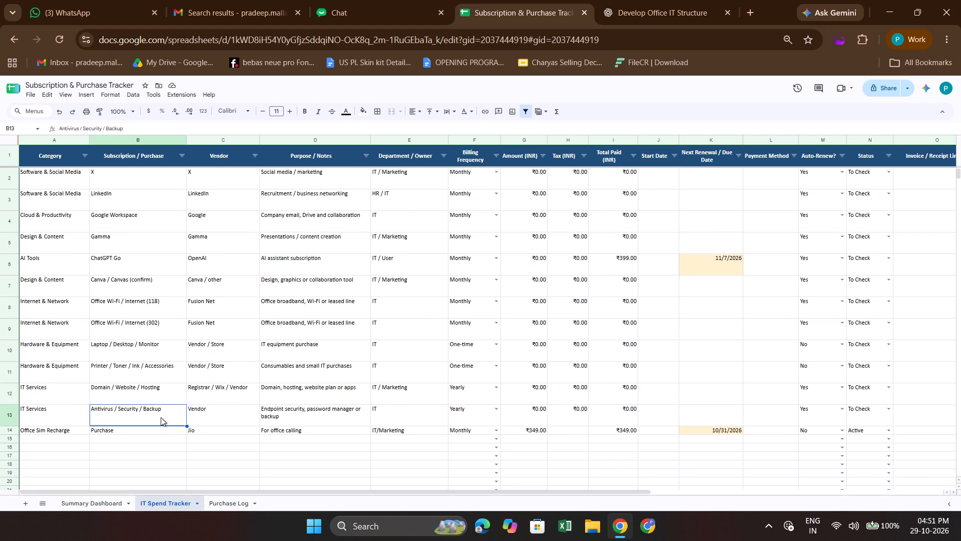
# Search Google for "quick heal" in a new browser tab.
pyautogui.click(747, 9)
pyautogui.write('quc')
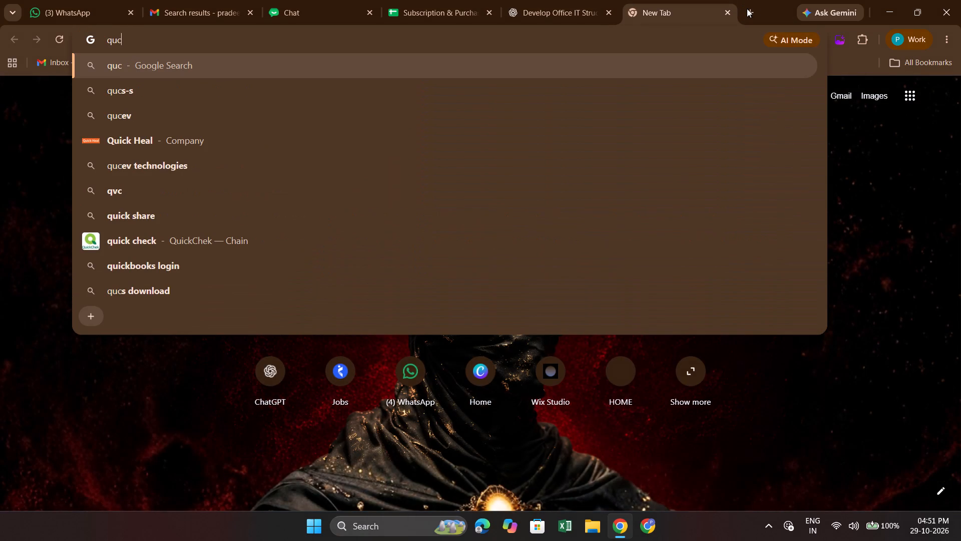
pyautogui.press('BackSpace')
pyautogui.write('ick')
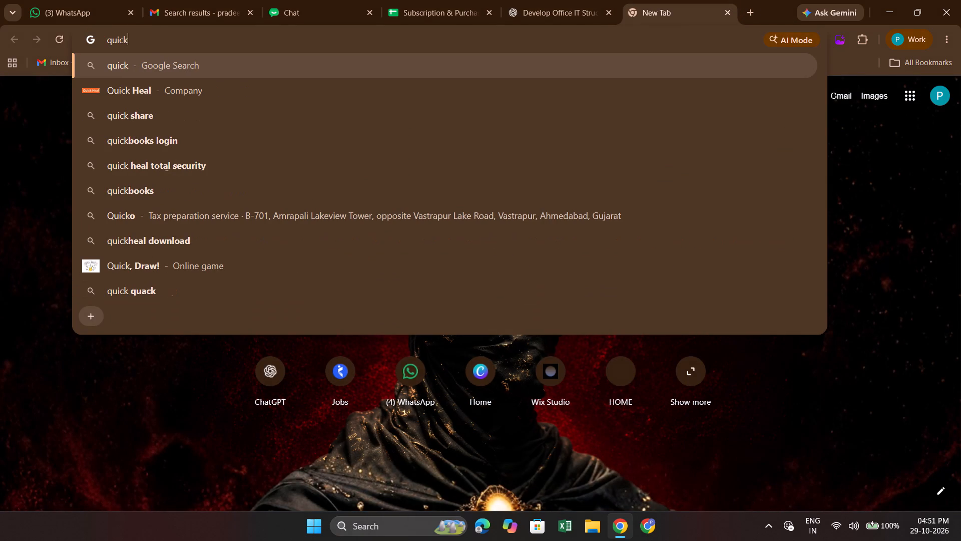
pyautogui.press('Down')
pyautogui.press('Return')
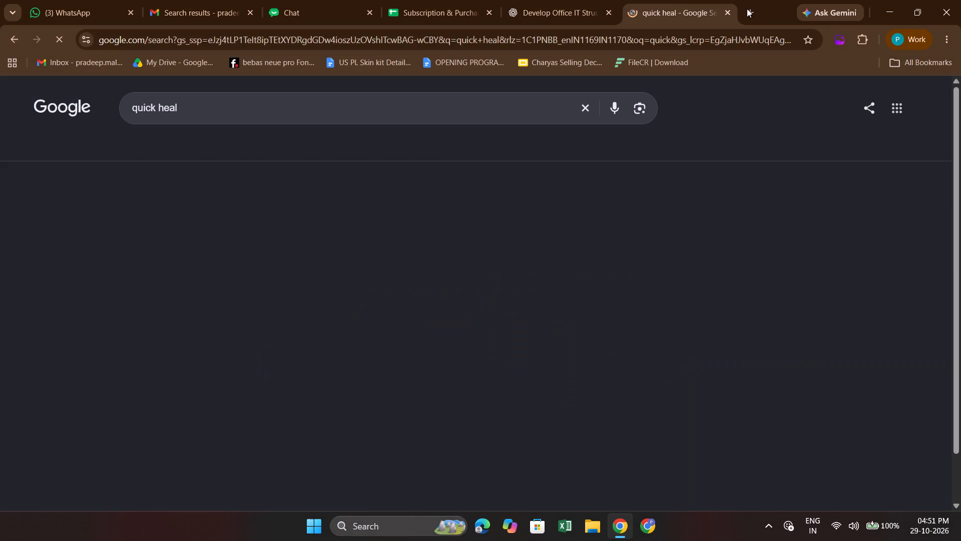
# Open the Software Street listing for Quick Heal Total Security 1 User 1 Year, review its product details and price, and close it.
pyautogui.scroll(-1, 389, 298)
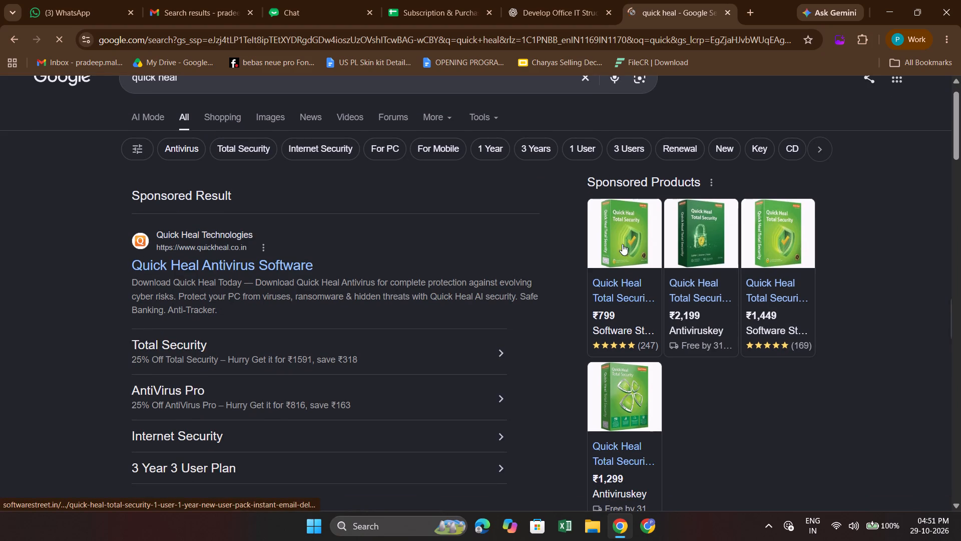
pyautogui.scroll(-1, 619, 255)
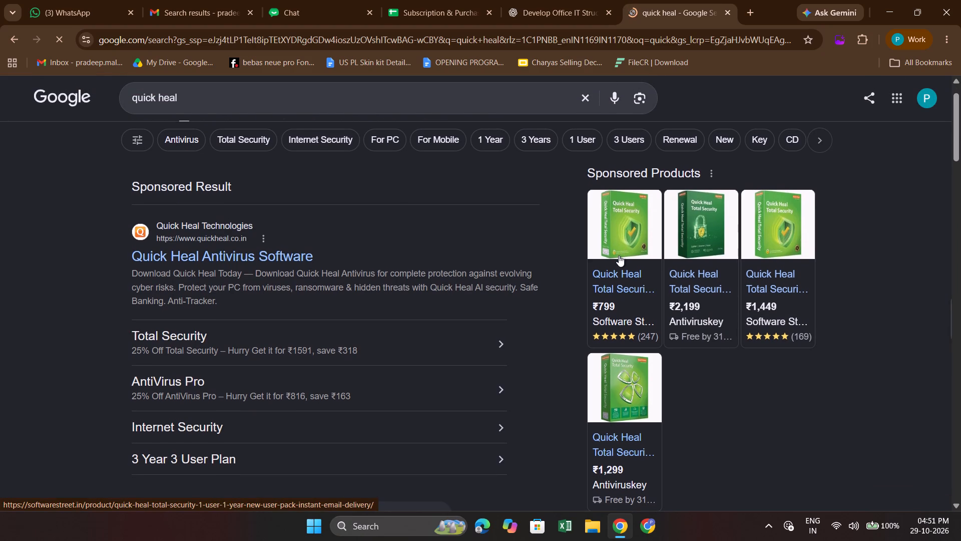
pyautogui.scroll(-1, 619, 255)
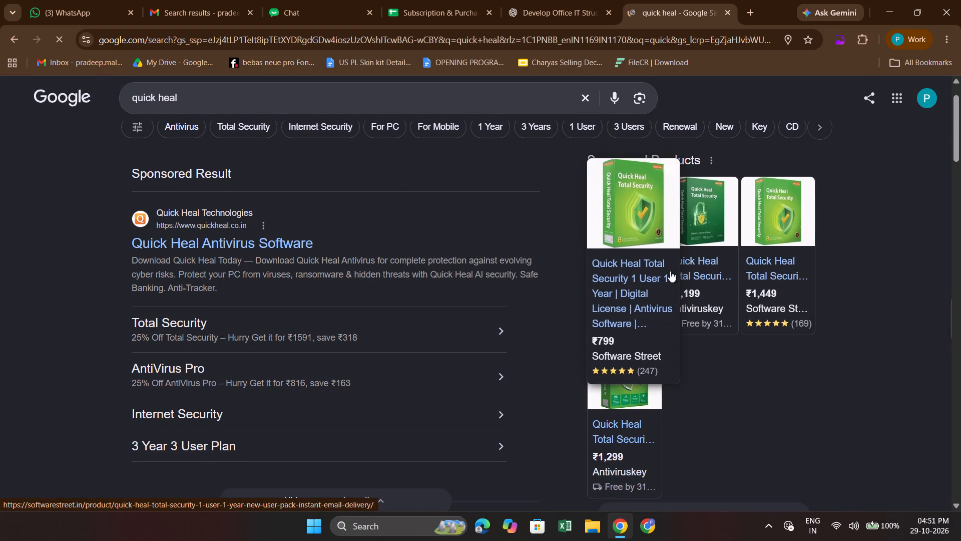
pyautogui.click(631, 224)
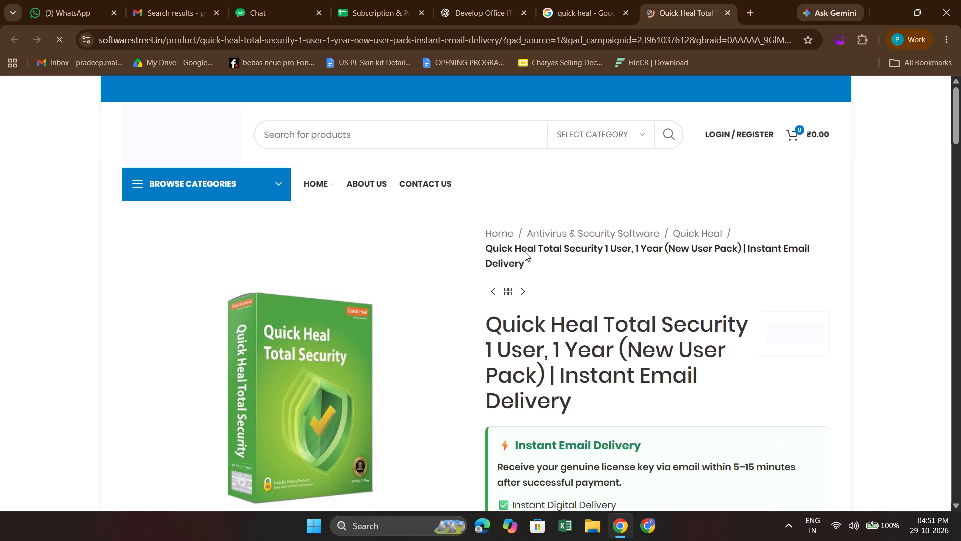
pyautogui.scroll(-1, 616, 356)
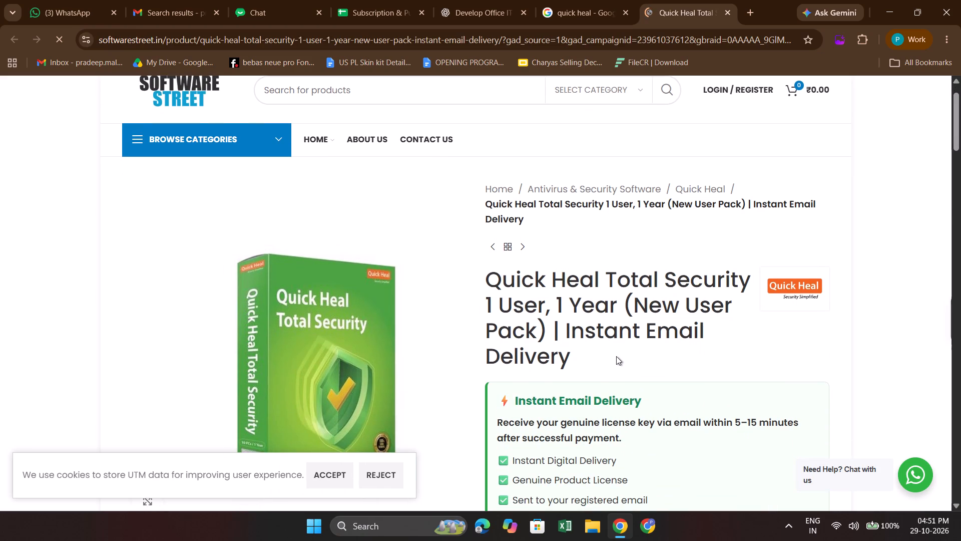
pyautogui.scroll(-2, 616, 356)
pyautogui.scroll(-1, 594, 276)
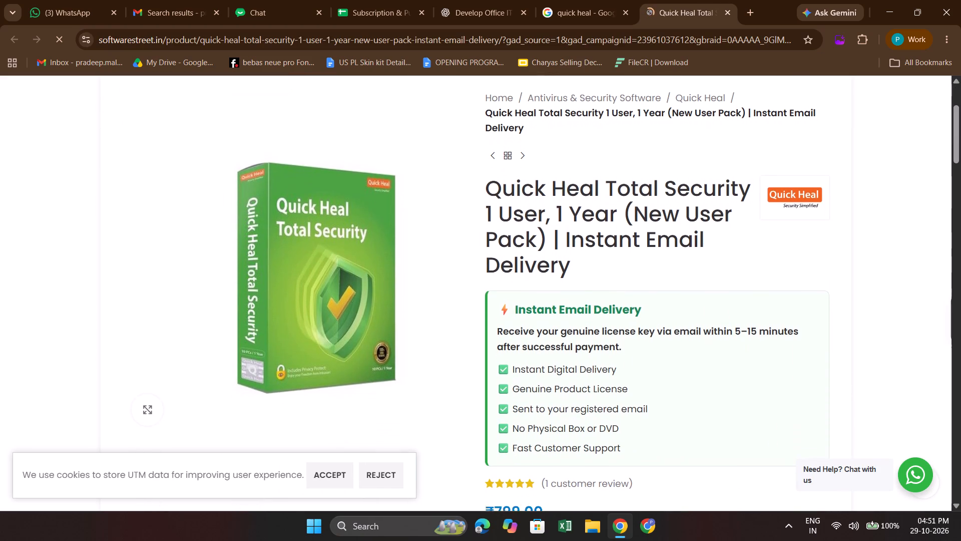
pyautogui.scroll(-2, 594, 276)
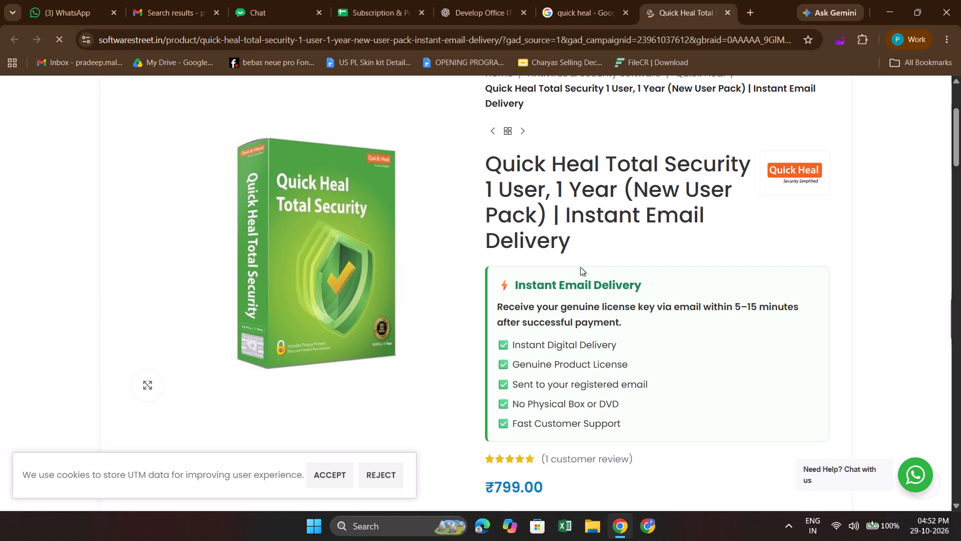
pyautogui.scroll(-1, 580, 267)
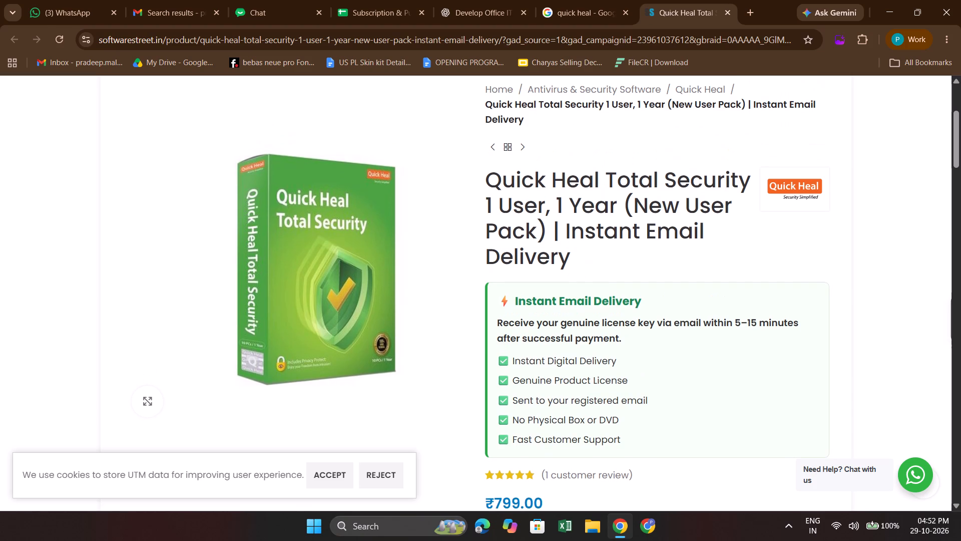
pyautogui.scroll(-1, 421, 330)
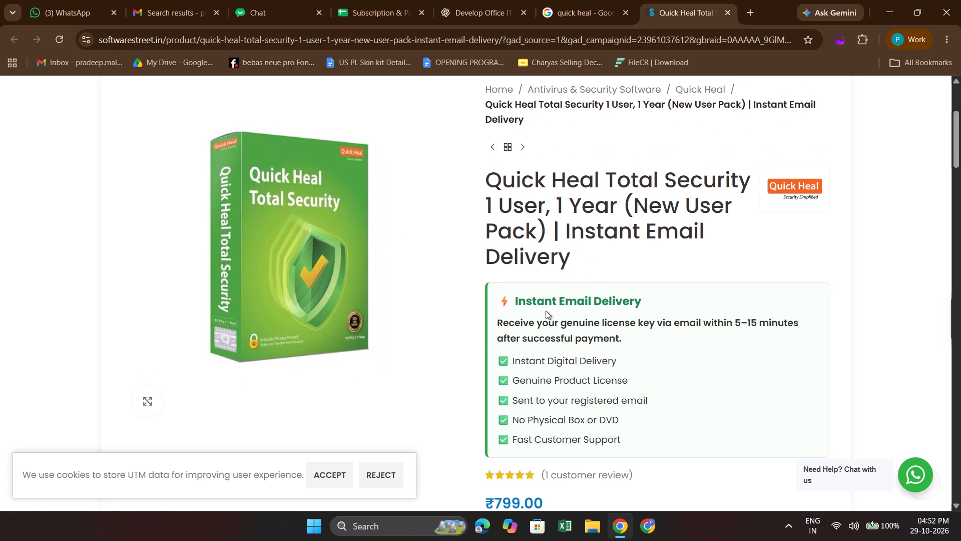
pyautogui.hscroll(4, 551, 280)
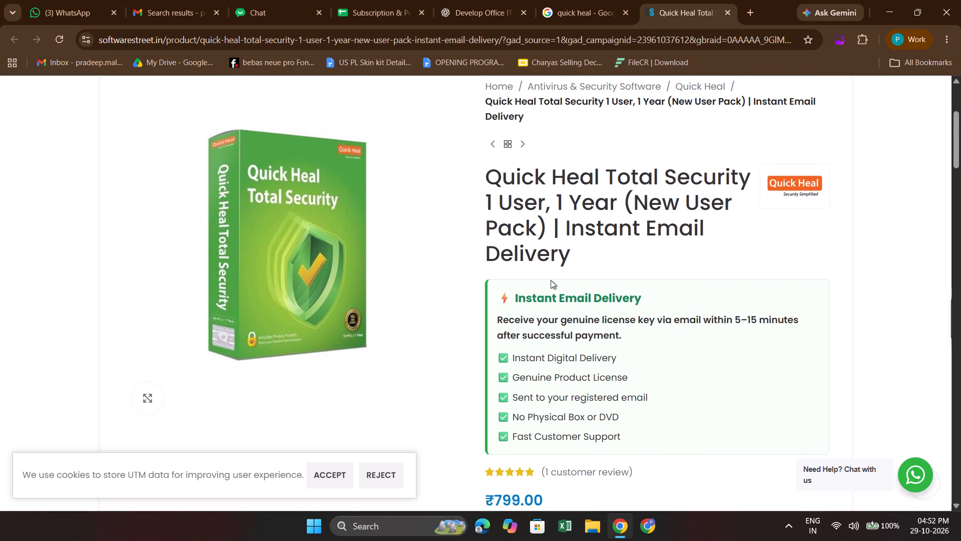
pyautogui.scroll(4, 544, 259)
pyautogui.hscroll(7, 544, 259)
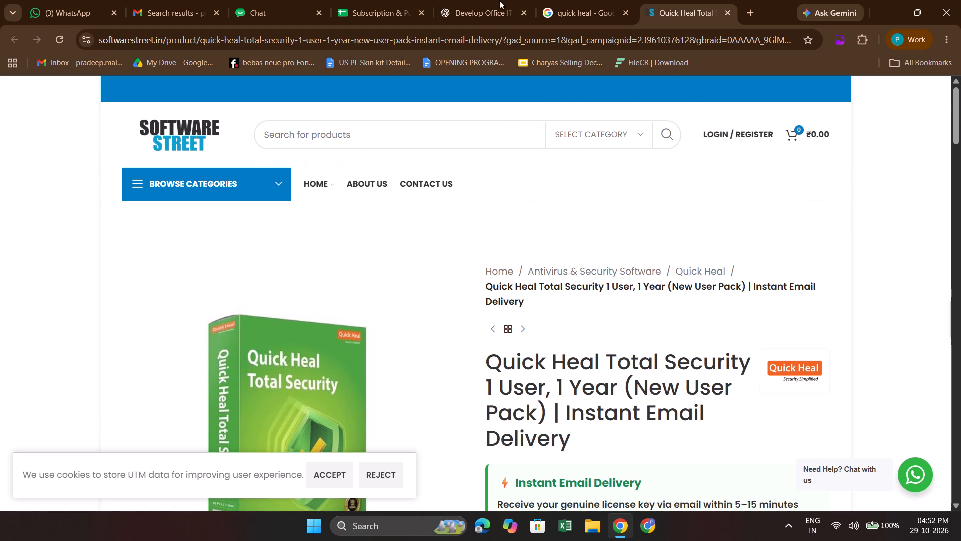
pyautogui.click(614, 0)
pyautogui.click(730, 15)
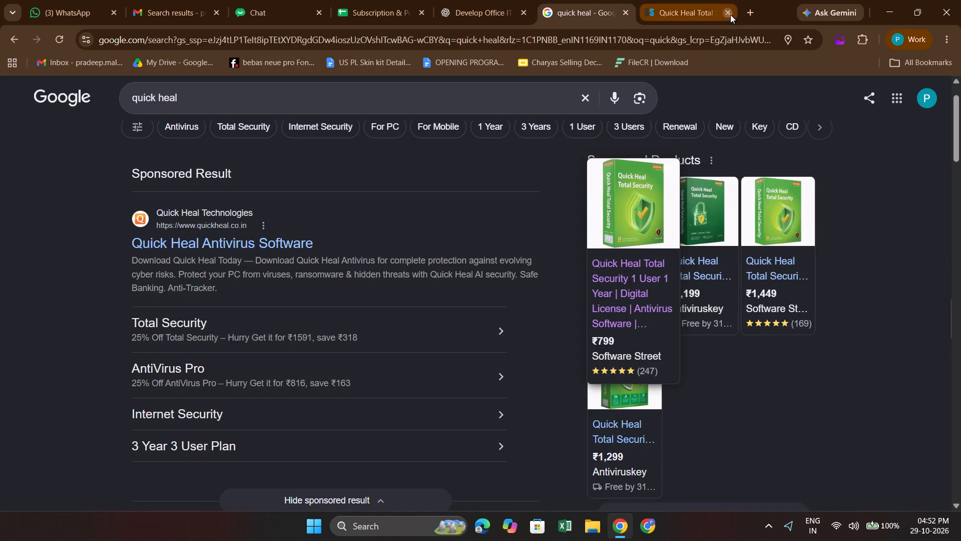
# Open the Antiviruskey listing for Quick Heal Total Security 1 User 3 Years, review its features and price, and close it.
pyautogui.scroll(-1, 768, 401)
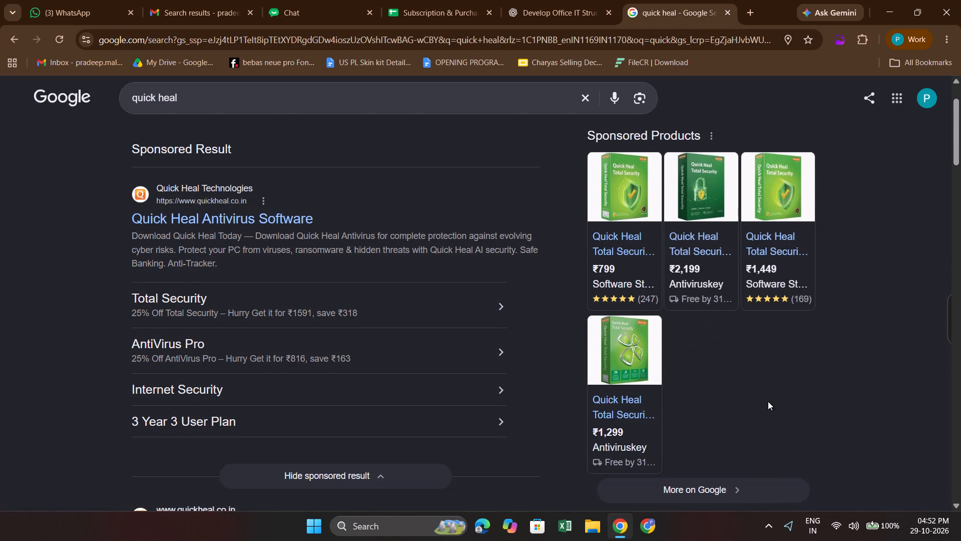
pyautogui.click(701, 180)
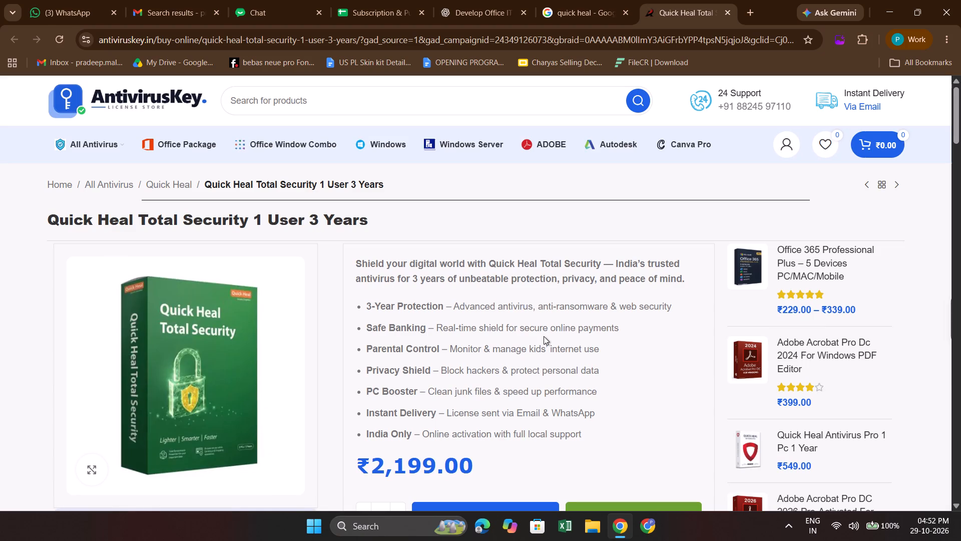
pyautogui.scroll(-1, 510, 356)
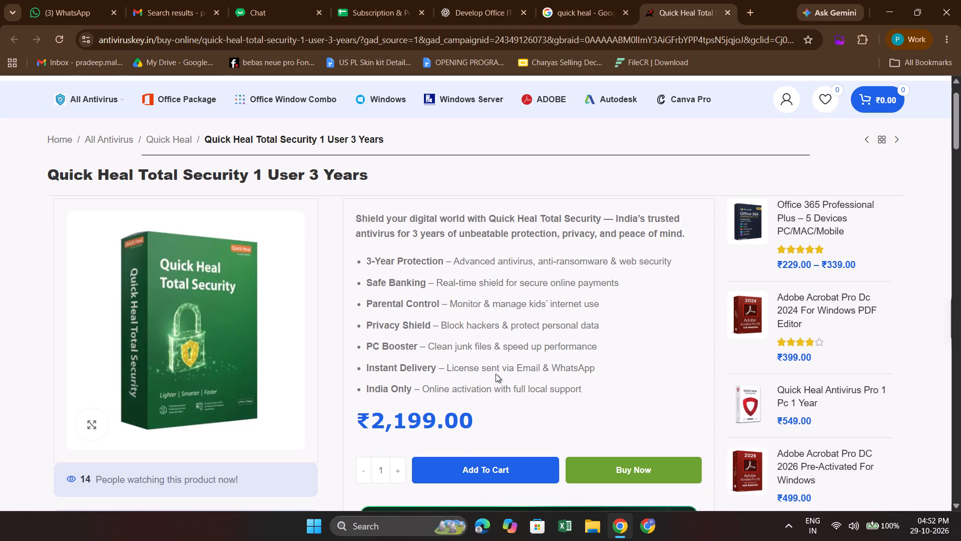
pyautogui.scroll(-1, 498, 331)
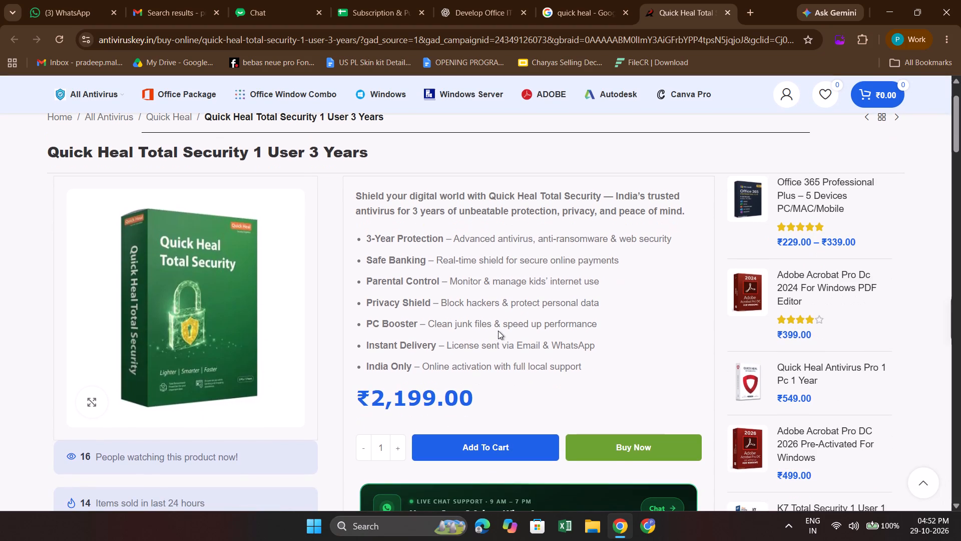
pyautogui.scroll(2, 500, 275)
pyautogui.scroll(-1, 471, 298)
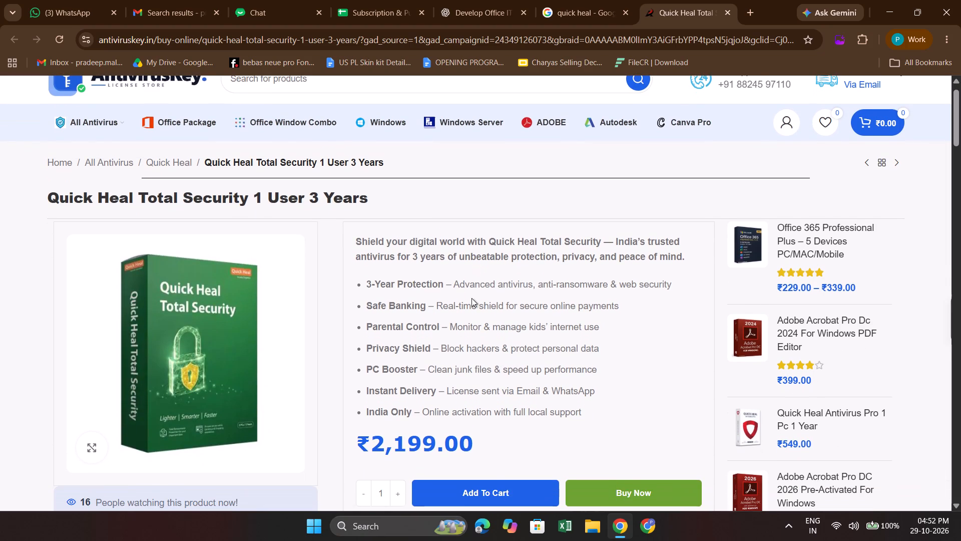
pyautogui.scroll(-1, 471, 298)
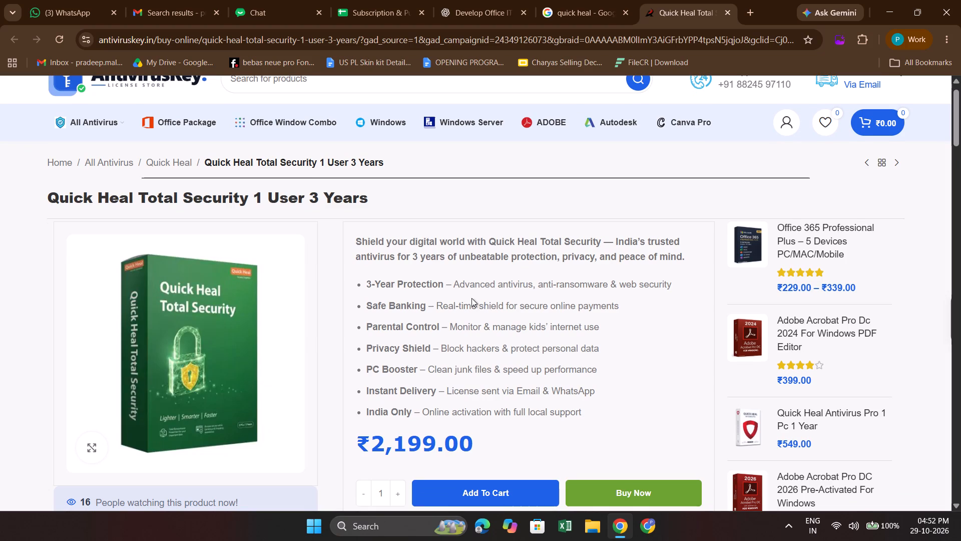
pyautogui.scroll(-1, 471, 298)
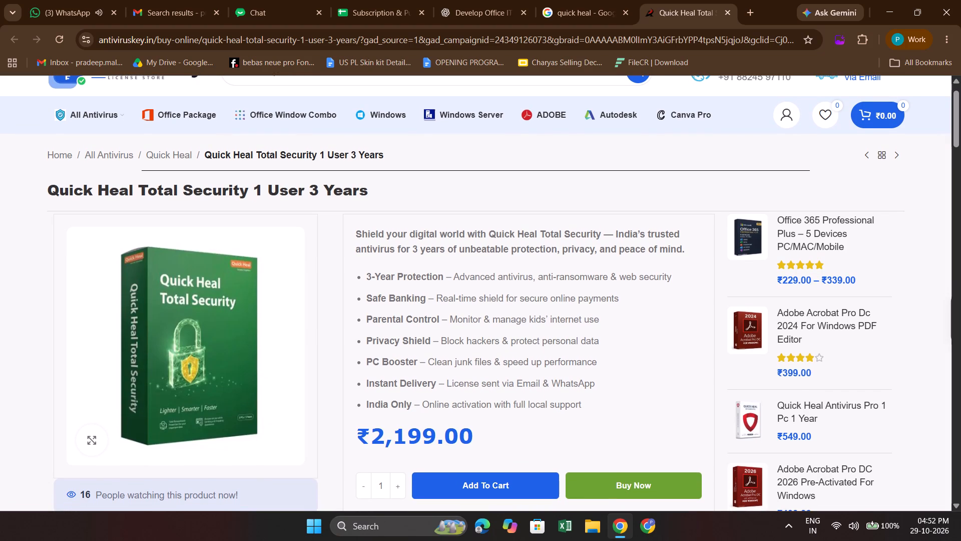
pyautogui.scroll(-3, 421, 303)
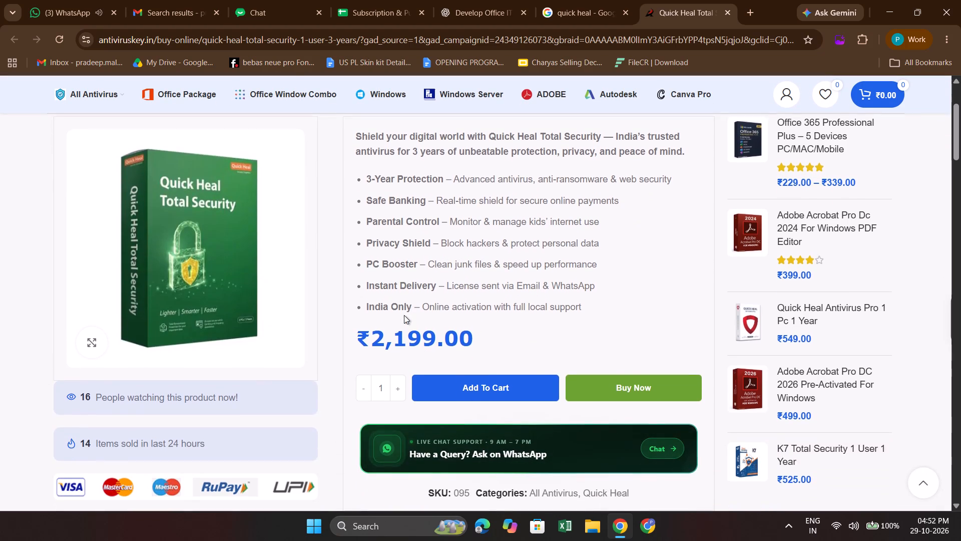
pyautogui.scroll(-1, 404, 315)
pyautogui.scroll(3, 404, 315)
pyautogui.hscroll(6, 404, 315)
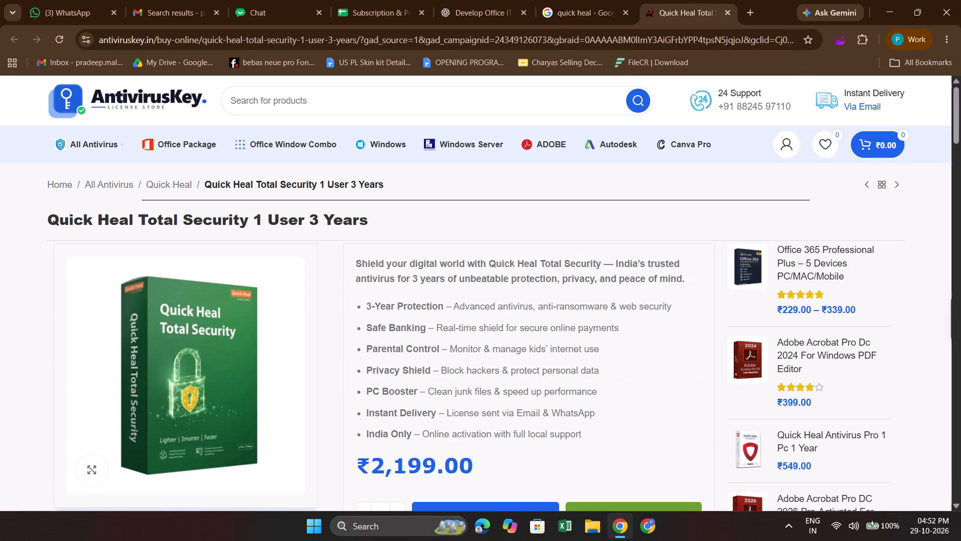
pyautogui.click(581, 0)
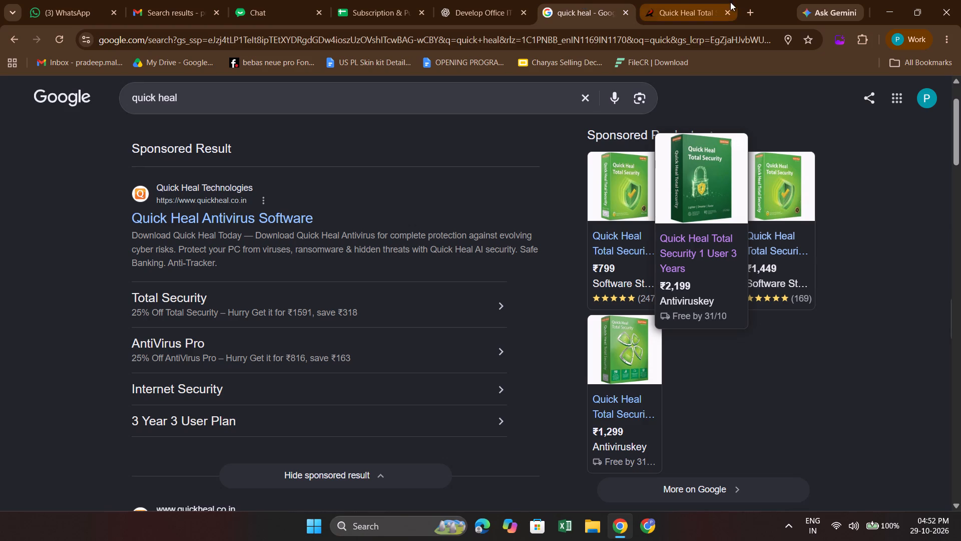
pyautogui.click(730, 10)
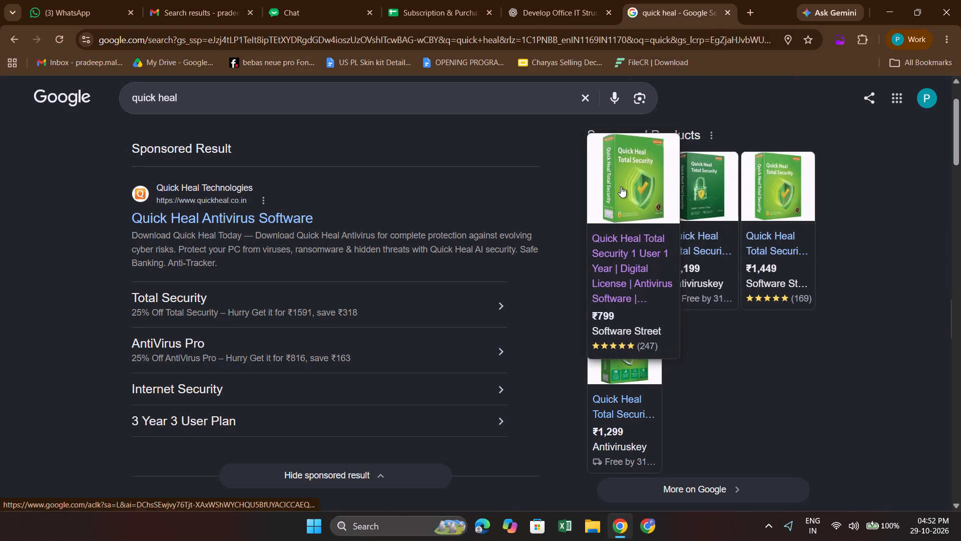
# Examine the remaining Quick Heal offers and results on the Google search page.
pyautogui.scroll(-1, 583, 413)
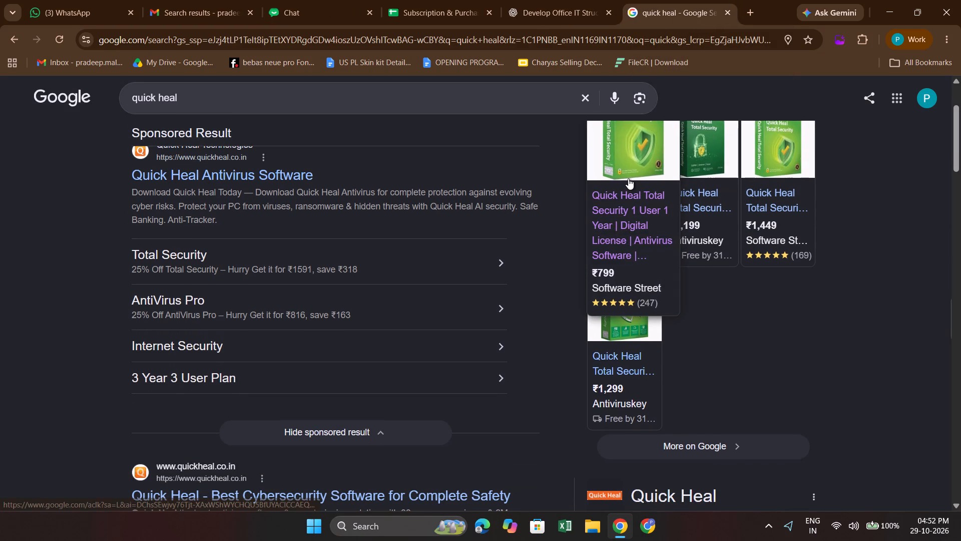
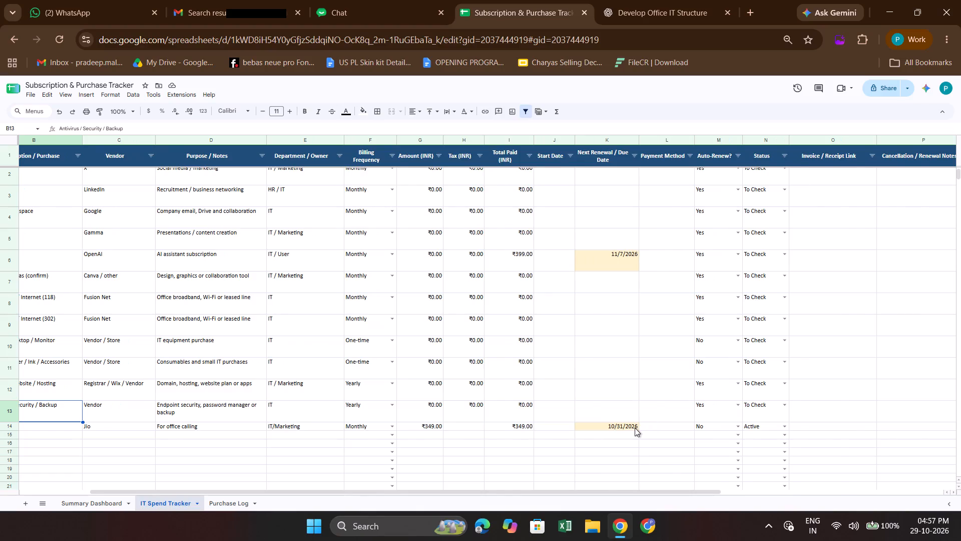
pyautogui.scroll(1, 635, 428)
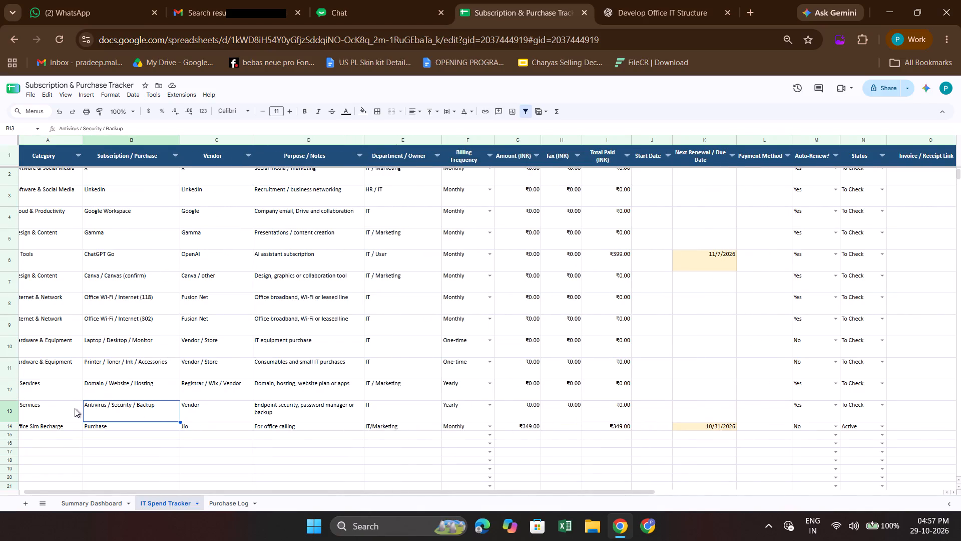
pyautogui.click(77, 391)
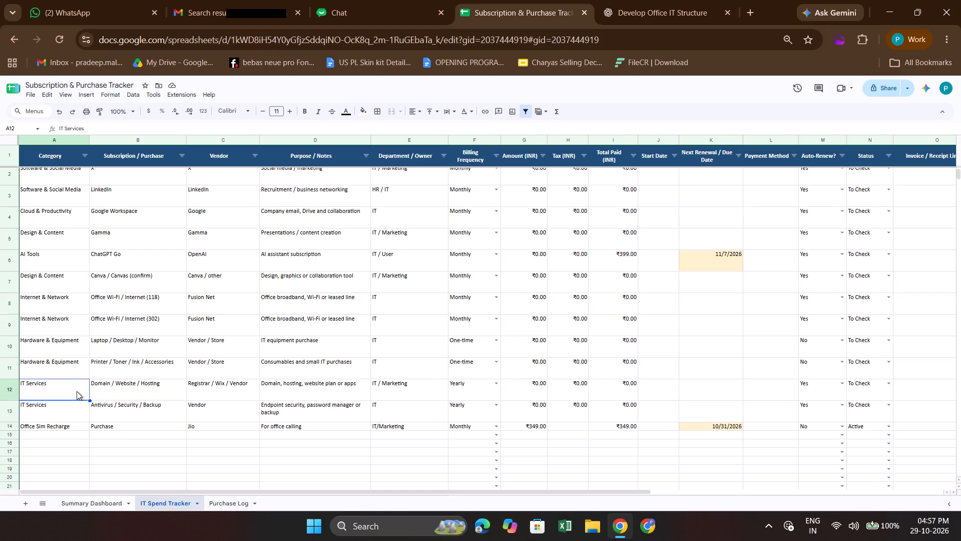
pyautogui.press('Right')
pyautogui.press('Right')
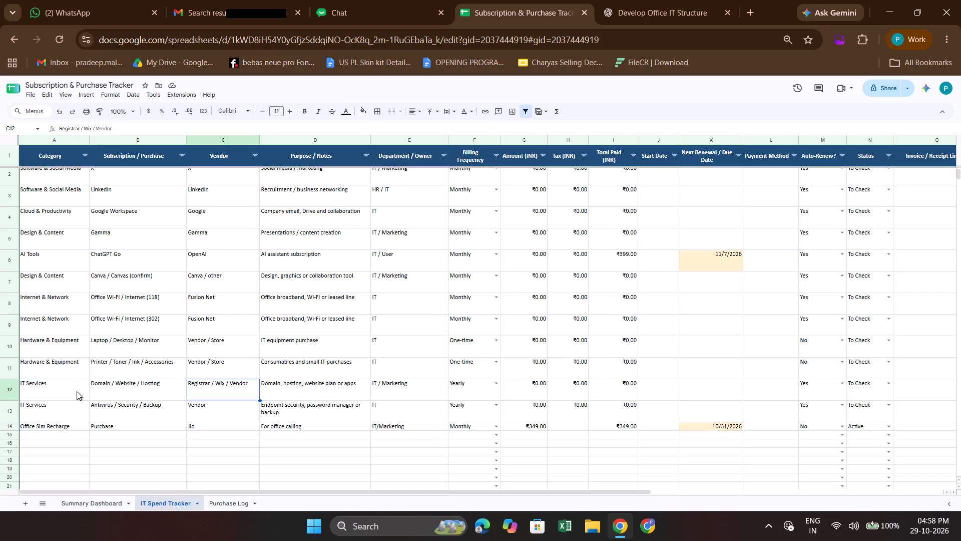
pyautogui.press('Up')
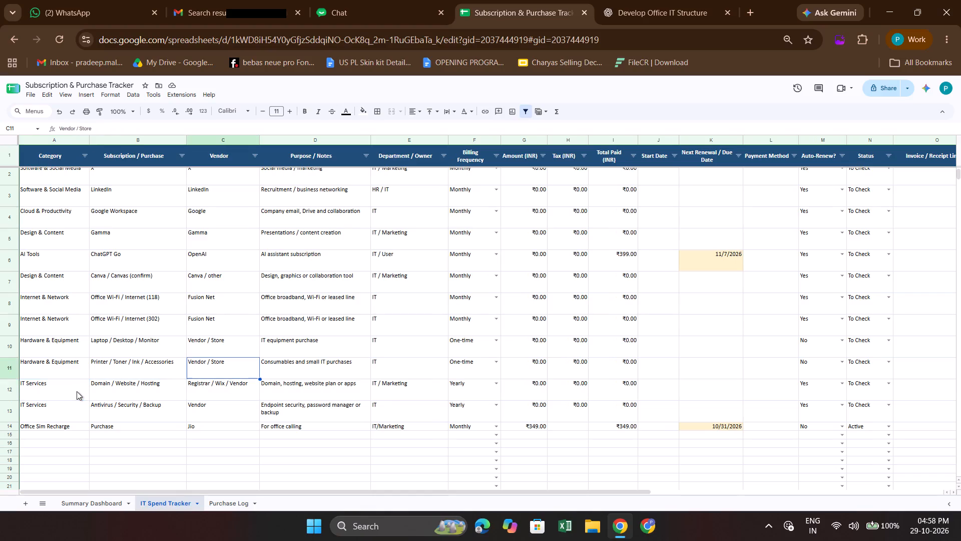
pyautogui.press('Left')
pyautogui.press('Left')
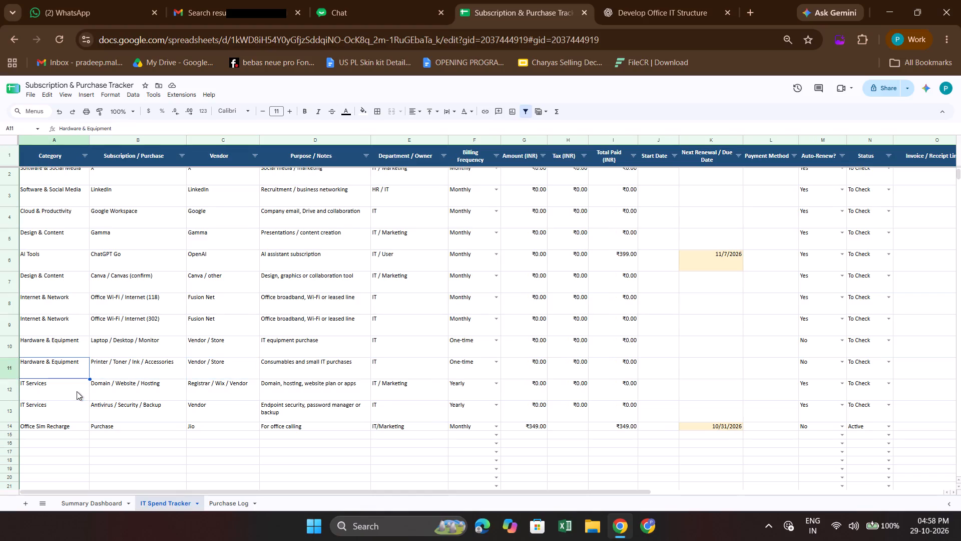
# Examine the IT Spend Tracker's Hardware & Equipment, Internet & Network and Design & Content rows across their columns.
pyautogui.press('Up')
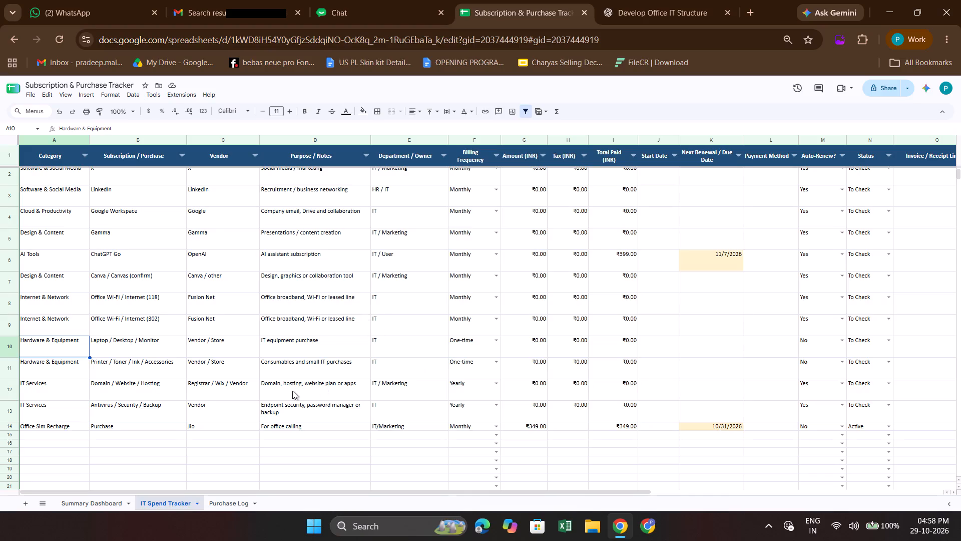
pyautogui.hscroll(1, 362, 388)
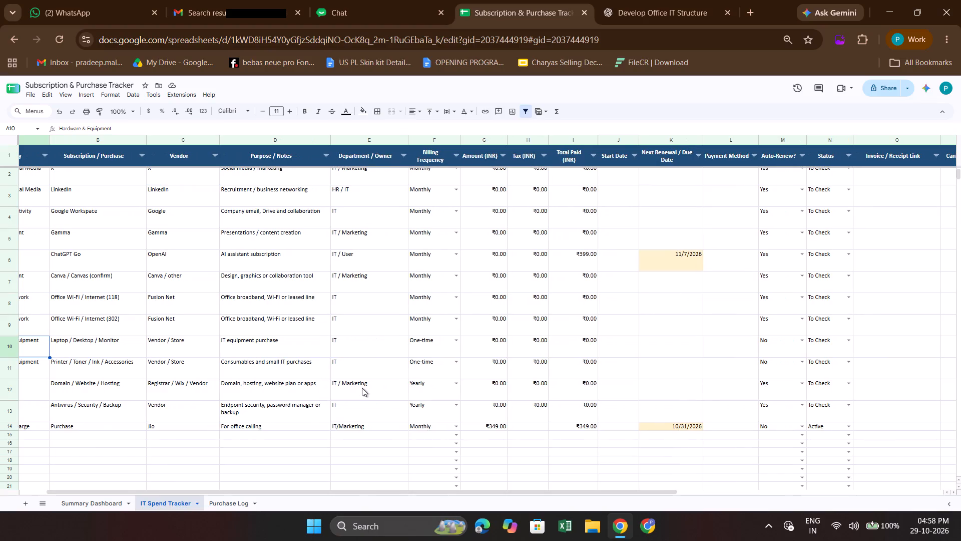
pyautogui.hscroll(1, 362, 388)
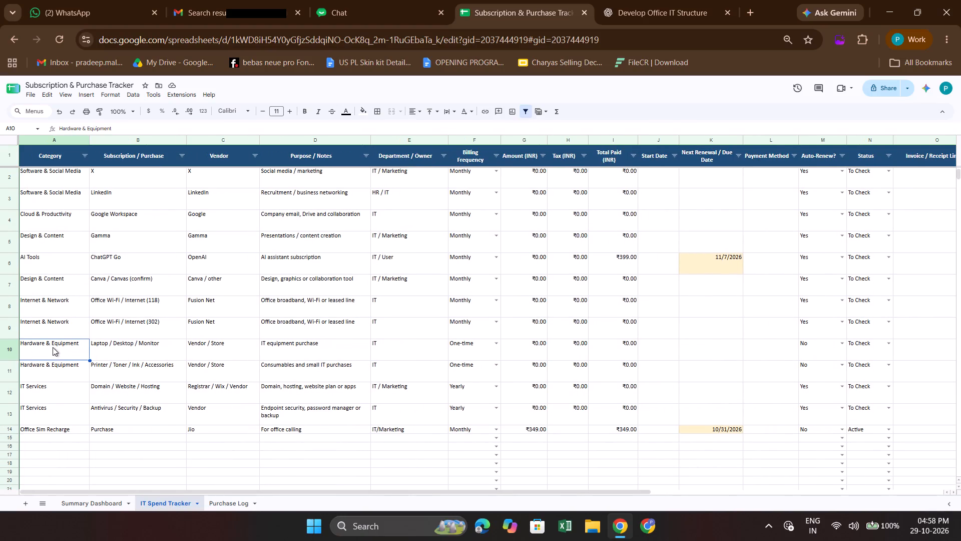
pyautogui.scroll(1, 56, 335)
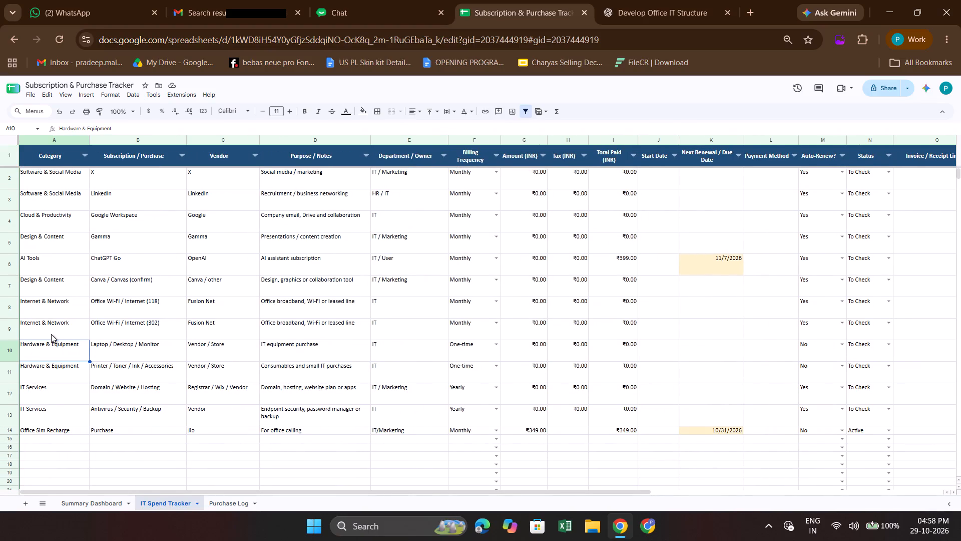
pyautogui.click(51, 334)
pyautogui.scroll(1, 51, 334)
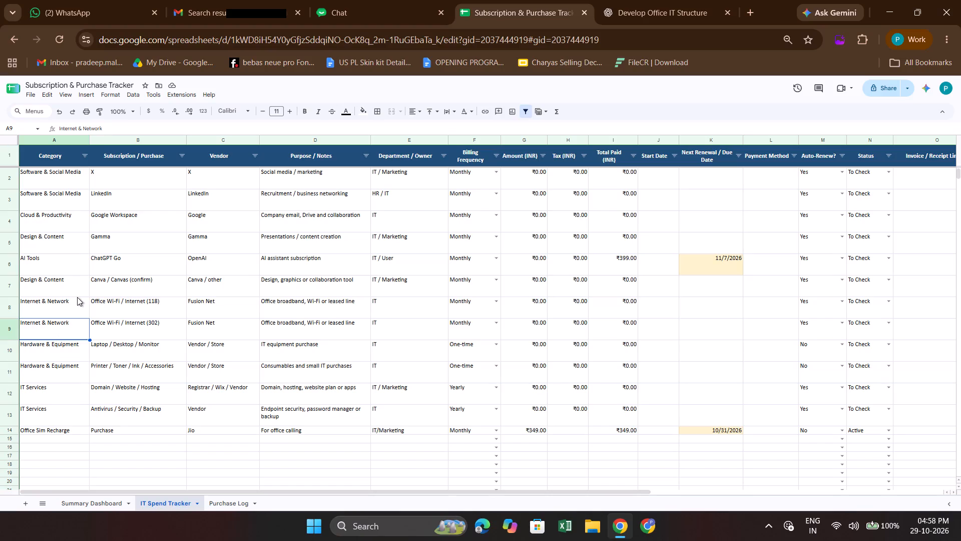
pyautogui.click(64, 304)
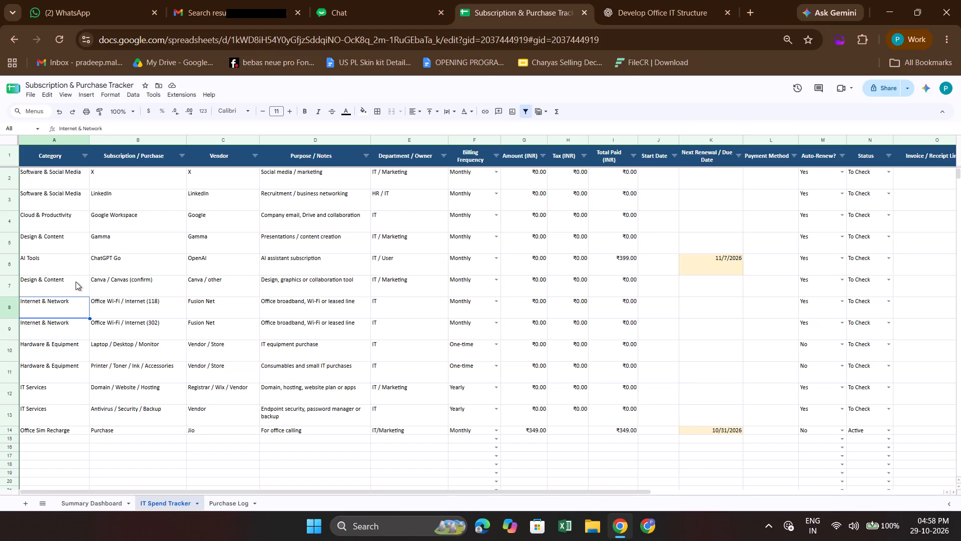
pyautogui.click(76, 282)
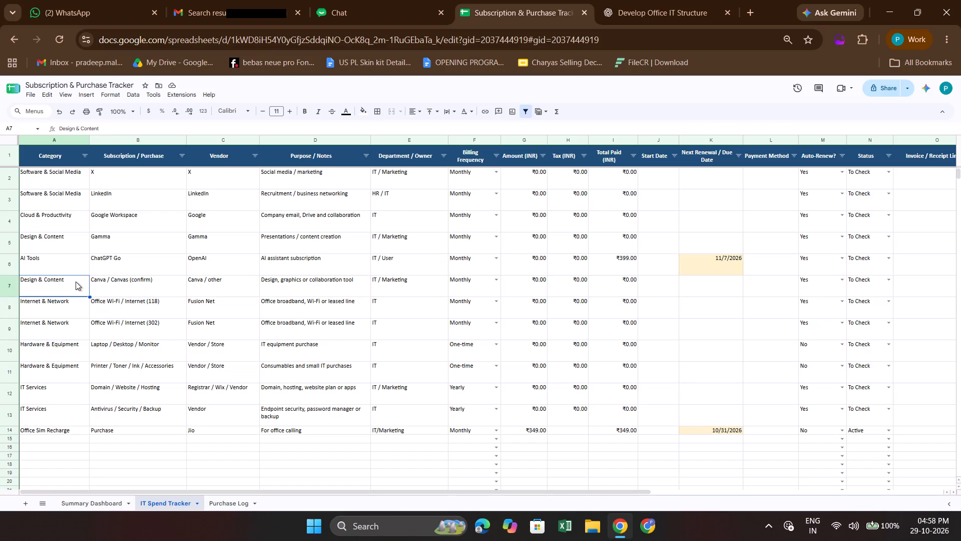
# Set the billing frequency of the Office Wi-Fi / Internet (302) entry to Quarterly.
pyautogui.click(159, 330)
pyautogui.press('Right')
pyautogui.press('Right')
pyautogui.press('Right')
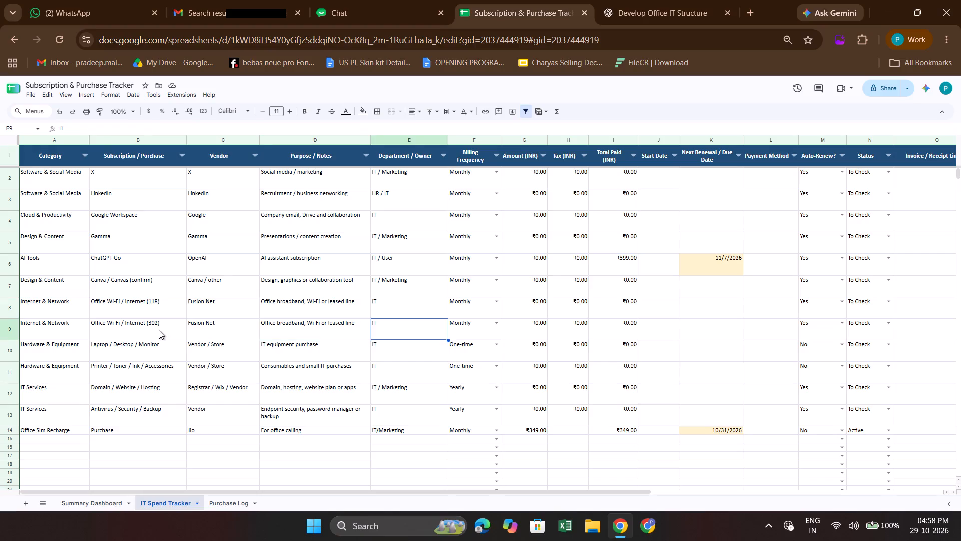
pyautogui.press('Right')
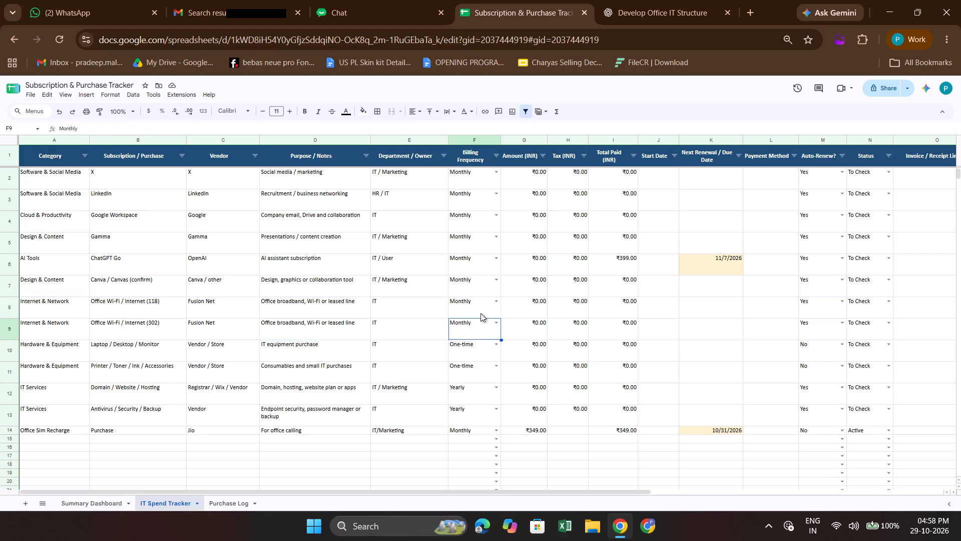
pyautogui.click(496, 322)
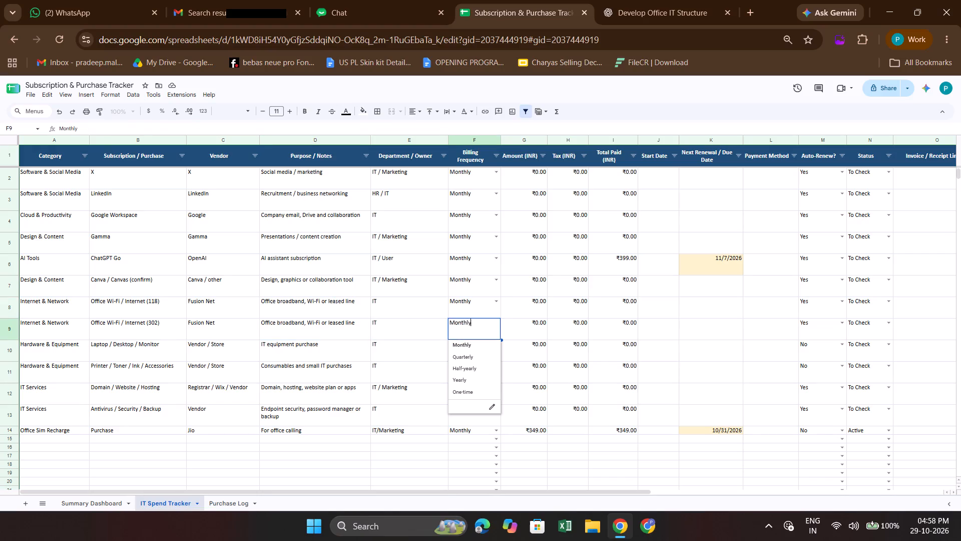
pyautogui.click(466, 354)
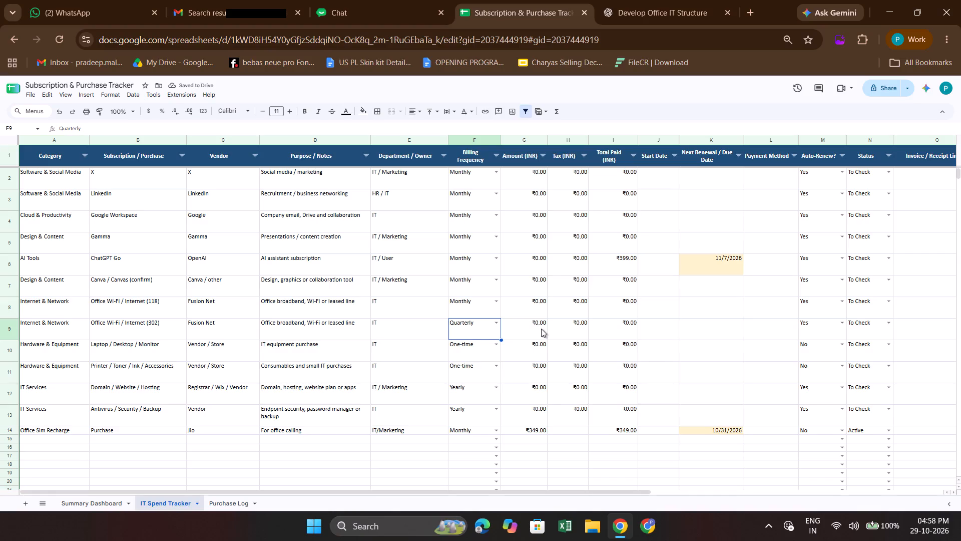
# Enter 4801 as the Office Wi-Fi / Internet (302) amount in INR, and select that row's Tax cell.
pyautogui.click(541, 329)
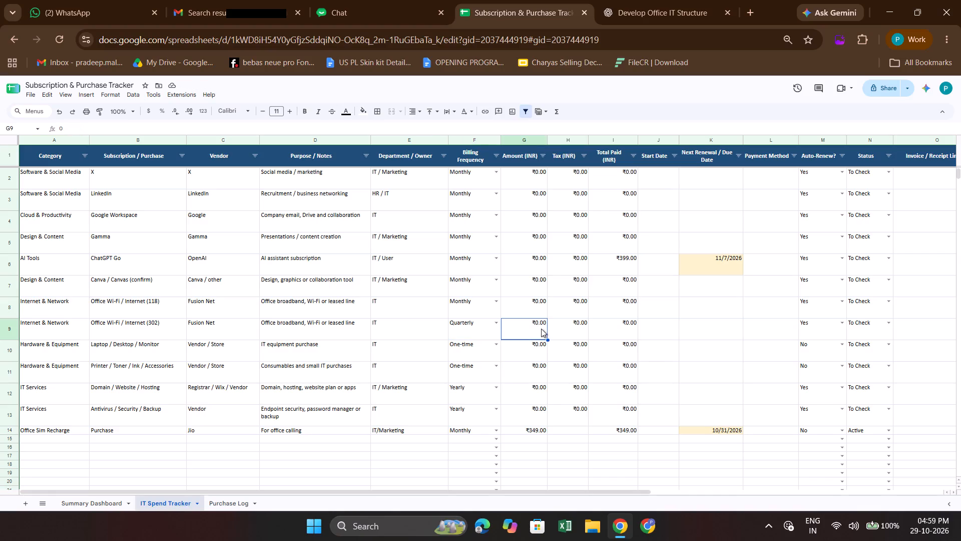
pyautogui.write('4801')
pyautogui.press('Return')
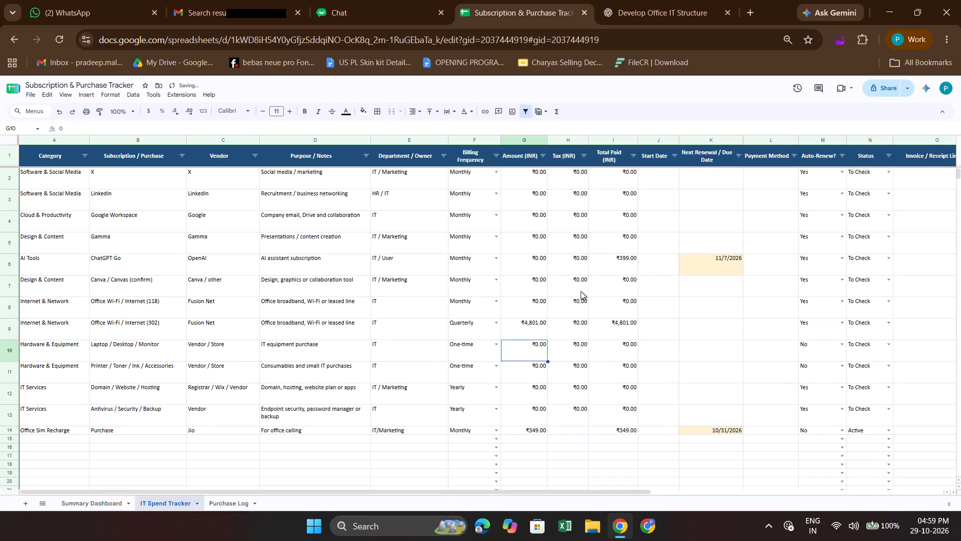
pyautogui.hscroll(-1, 581, 291)
pyautogui.click(565, 324)
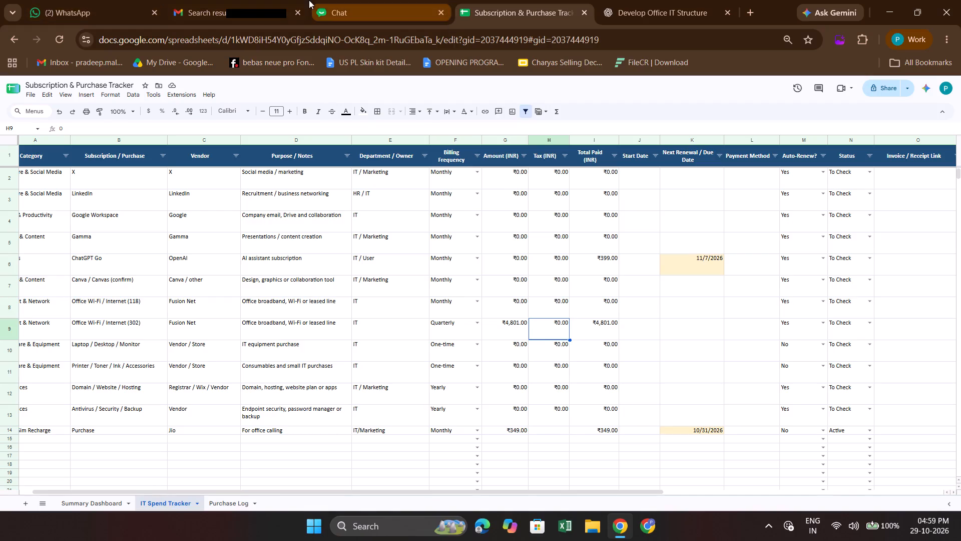
# Switch to the open Gmail search results.
pyautogui.click(287, 5)
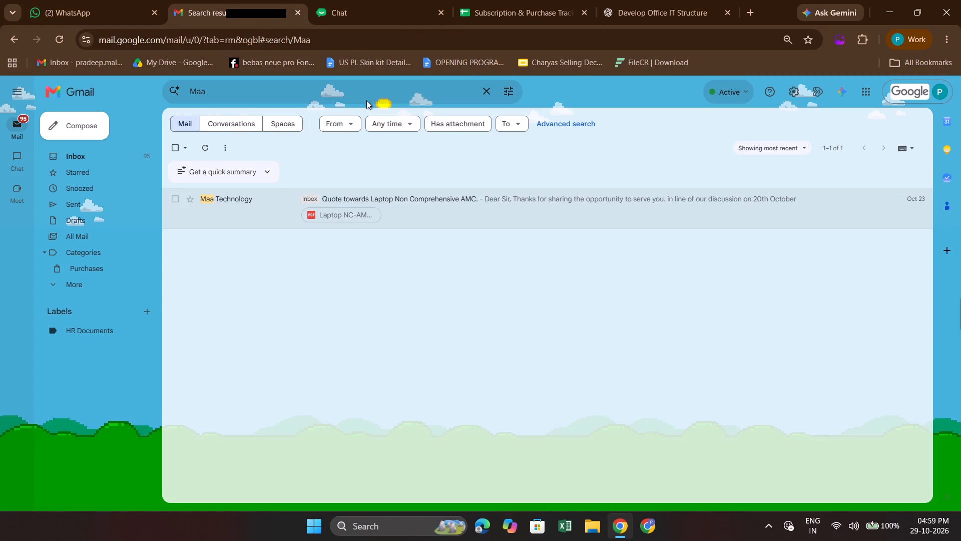
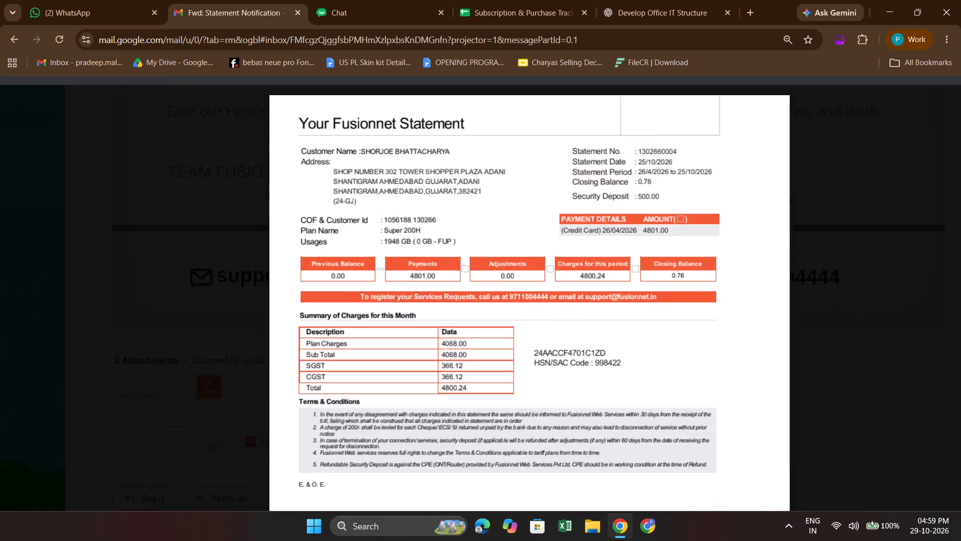
pyautogui.scroll(-1, 486, 288)
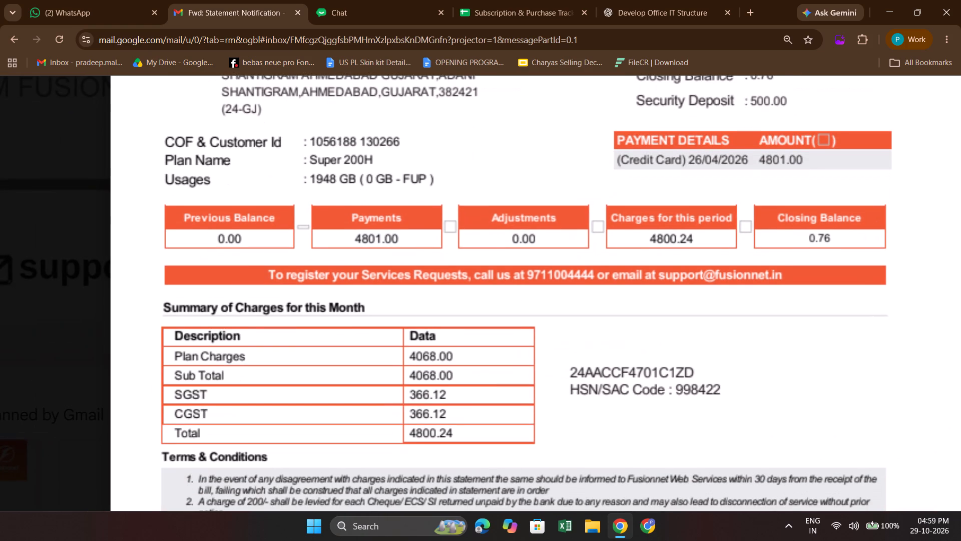
pyautogui.scroll(-2, 431, 364)
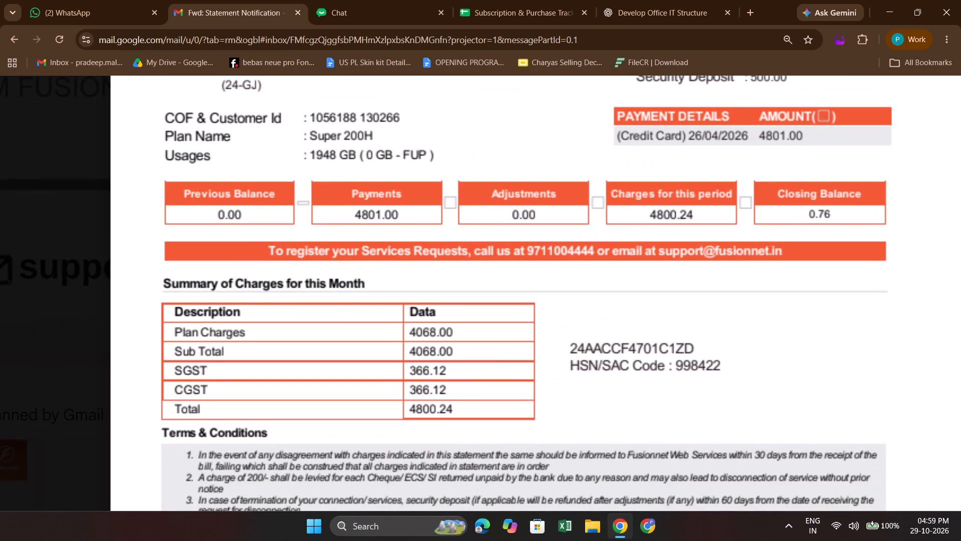
pyautogui.scroll(-1, 399, 393)
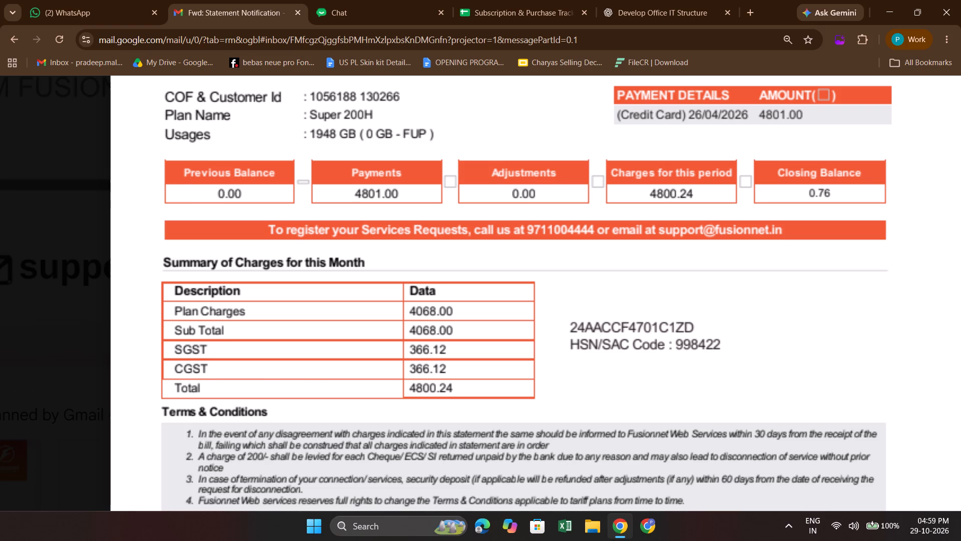
# Return to the IT Spend Tracker sheet of the Subscription & Purchase Tracker.
pyautogui.click(498, 2)
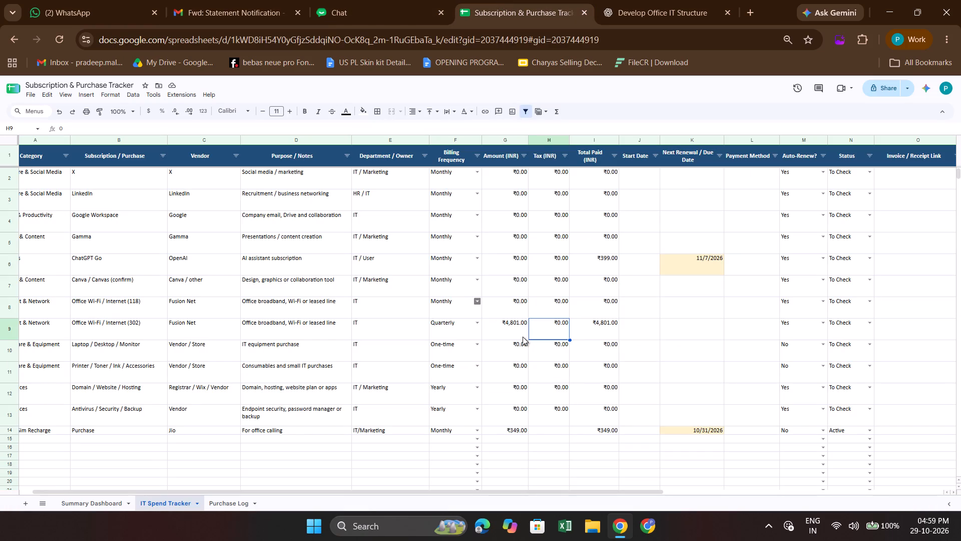
# Set the Amount (INR) for the Office Wi-Fi / Internet (302) row to 4068.
pyautogui.click(522, 332)
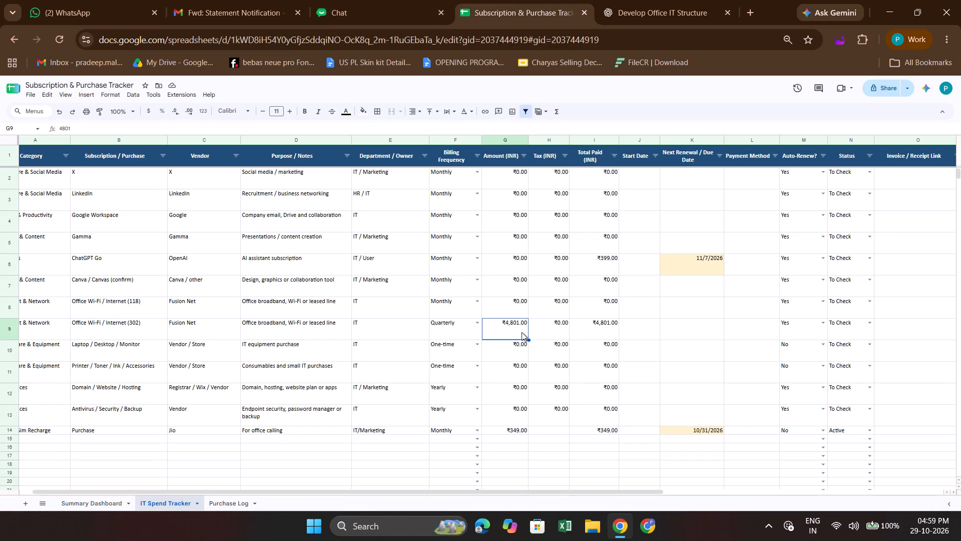
pyautogui.write('40')
pyautogui.write('68')
pyautogui.press('Return')
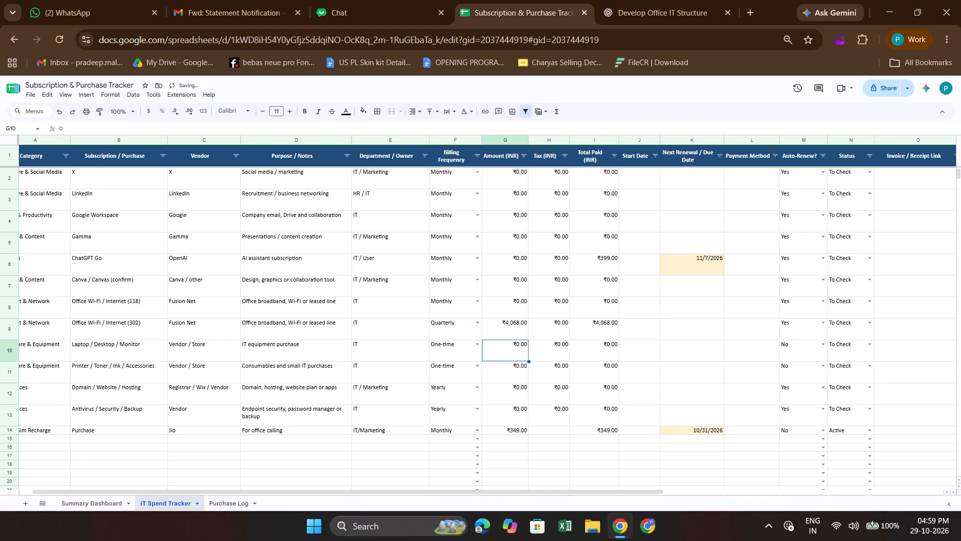
pyautogui.click(515, 334)
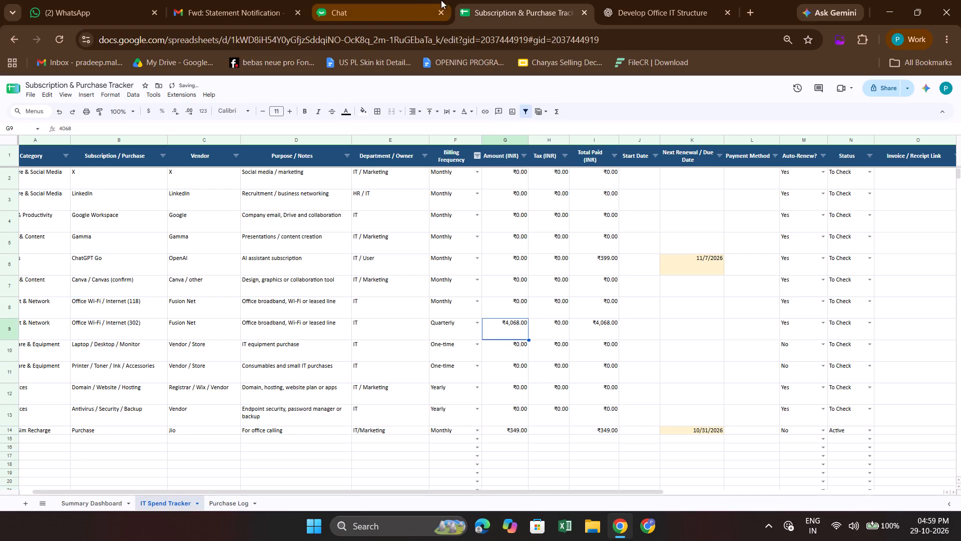
# Check the plan charges and SGST/CGST breakdown in the Fusionnet statement in Gmail, and return to the Subscription & Purchase Tracker.
pyautogui.click(212, 6)
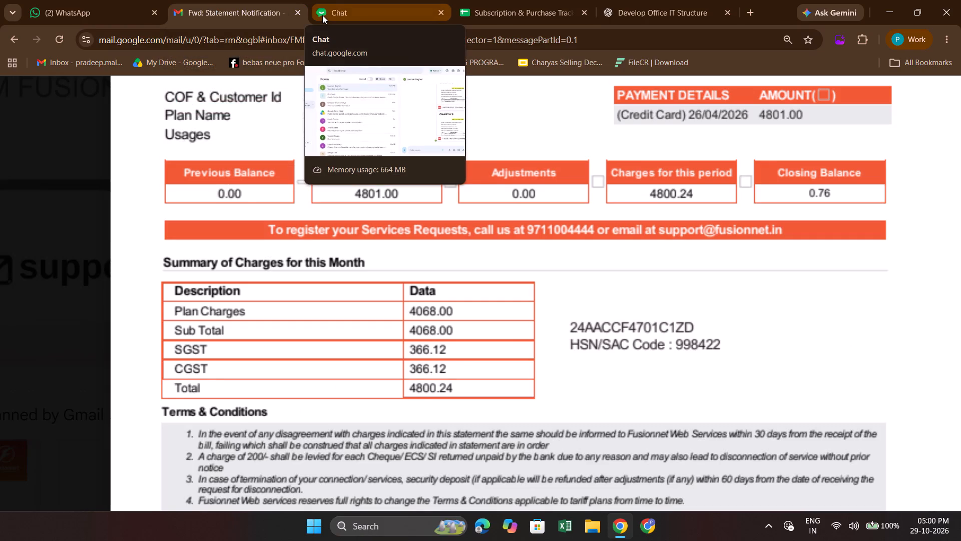
pyautogui.click(484, 1)
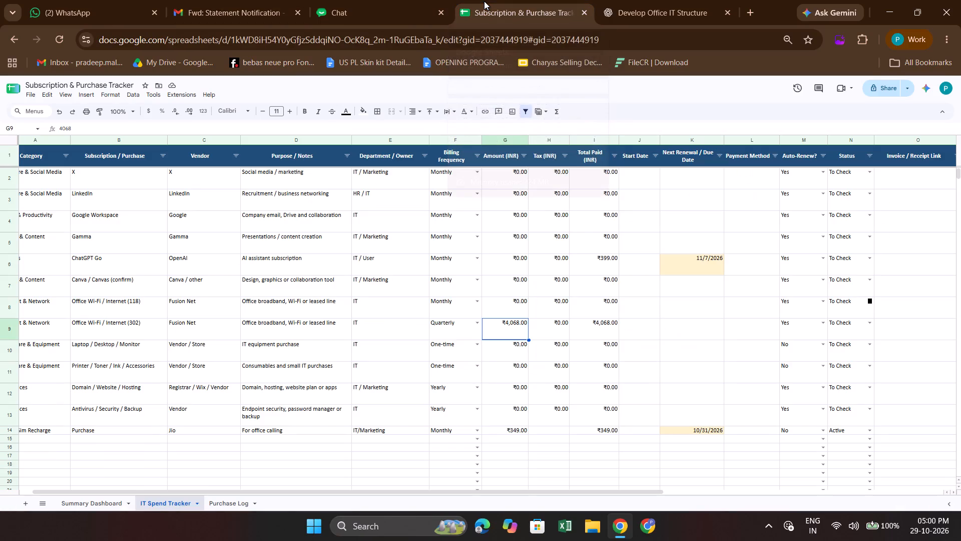
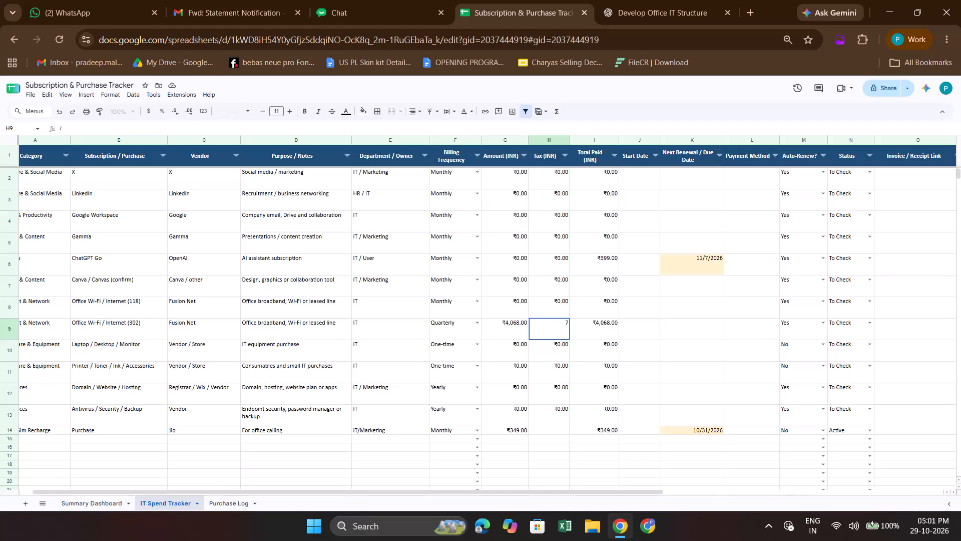
# Set the Tax (INR) for the Office Wi-Fi / Internet (302) row to 733.
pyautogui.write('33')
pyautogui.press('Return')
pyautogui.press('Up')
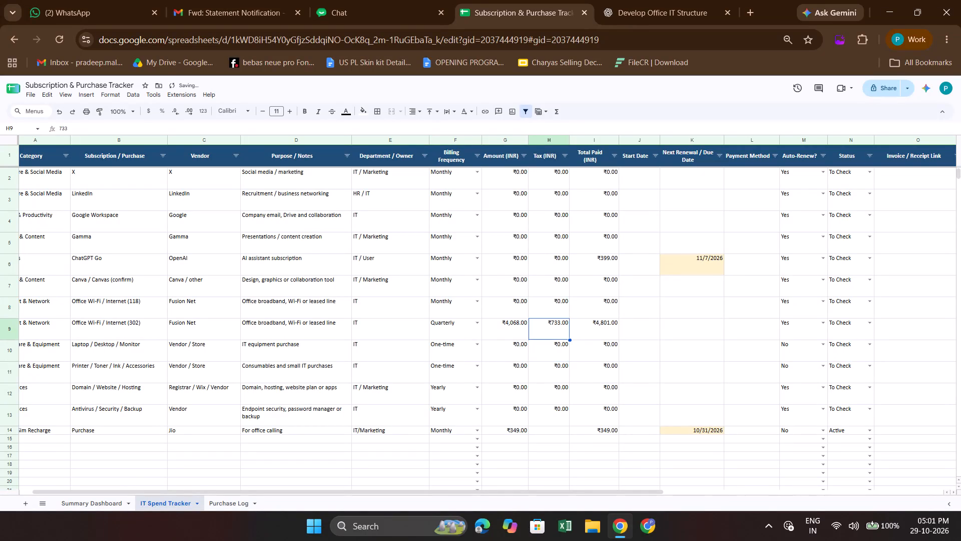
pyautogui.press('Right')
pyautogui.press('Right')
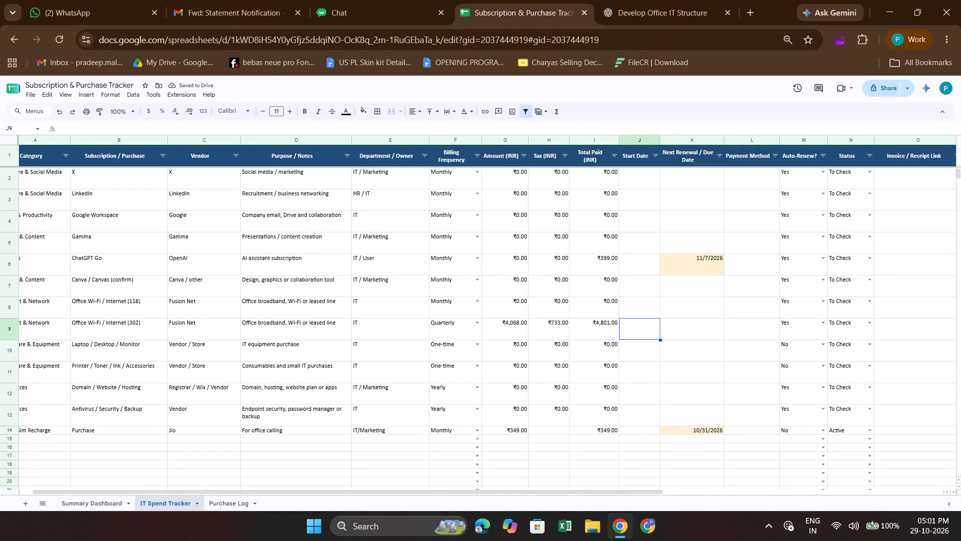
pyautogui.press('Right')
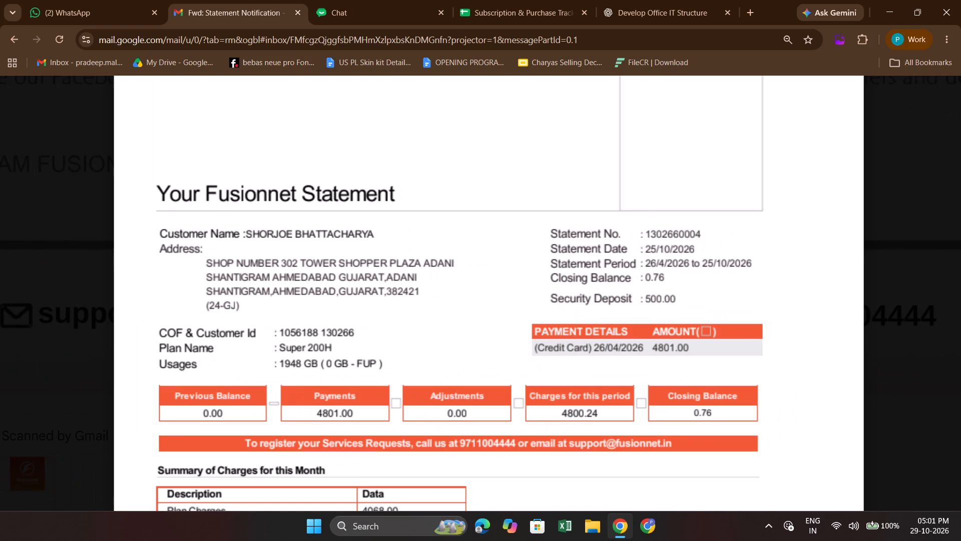
# Examine the statement period, payment details and summary of charges in the Fusionnet statement for shop 302.
pyautogui.hscroll(-2, 683, 284)
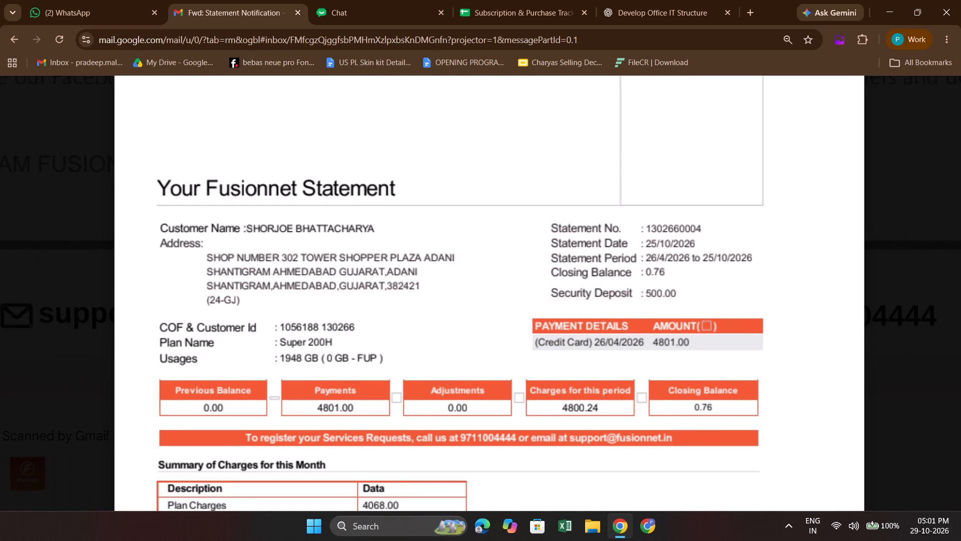
pyautogui.scroll(-3, 643, 347)
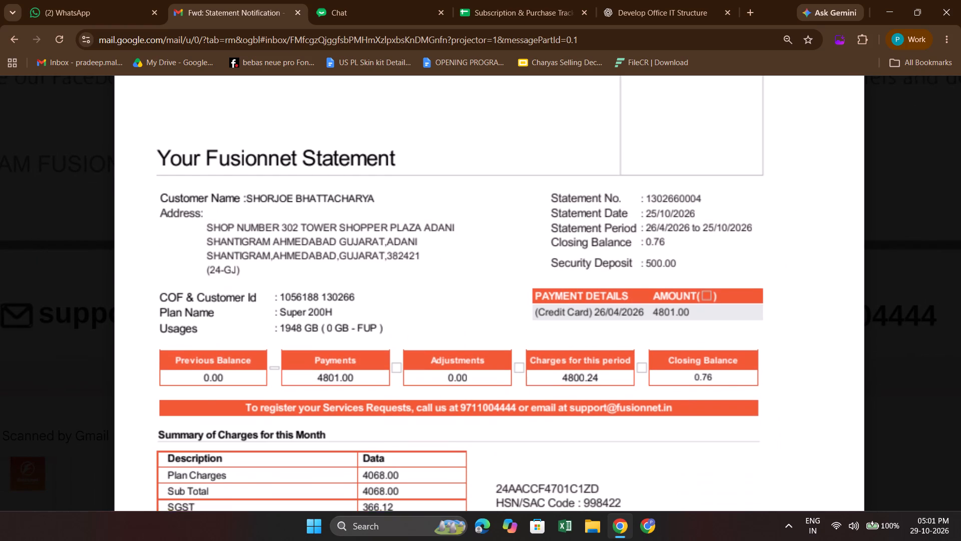
pyautogui.scroll(-1, 643, 347)
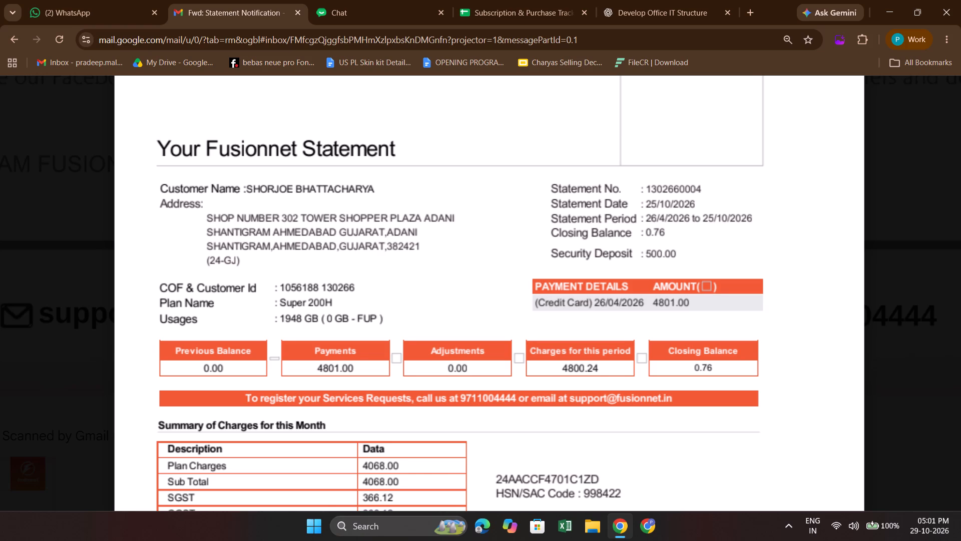
pyautogui.hscroll(-1, 572, 367)
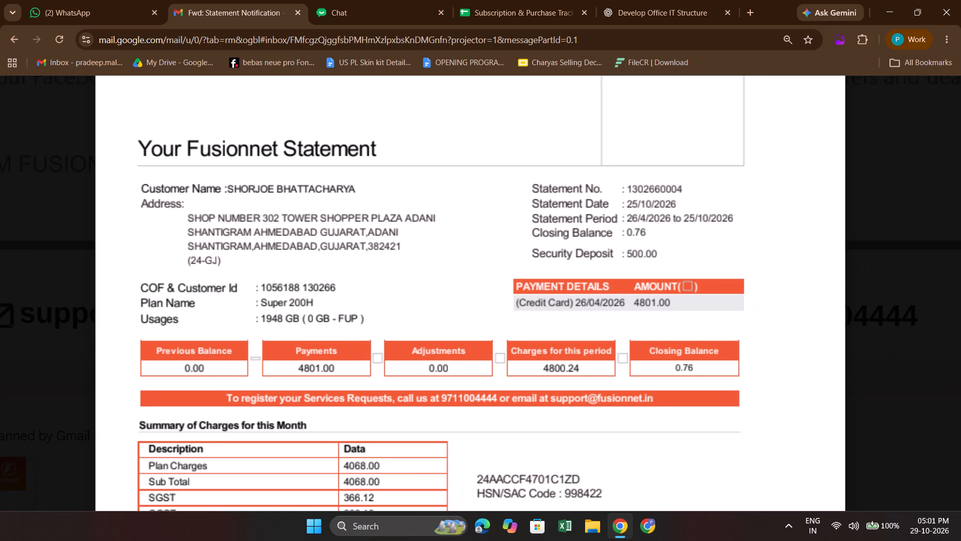
pyautogui.hscroll(-1, 651, 321)
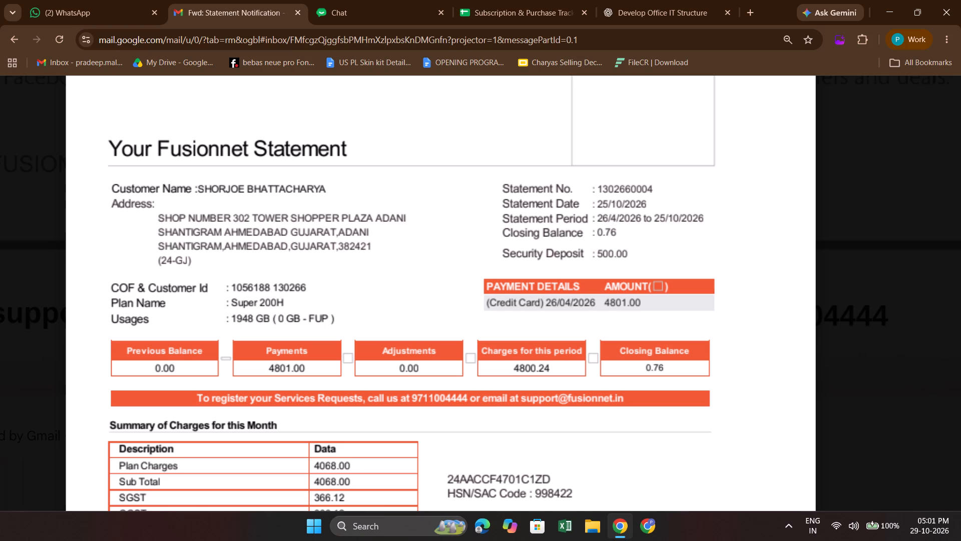
pyautogui.hscroll(-2, 689, 275)
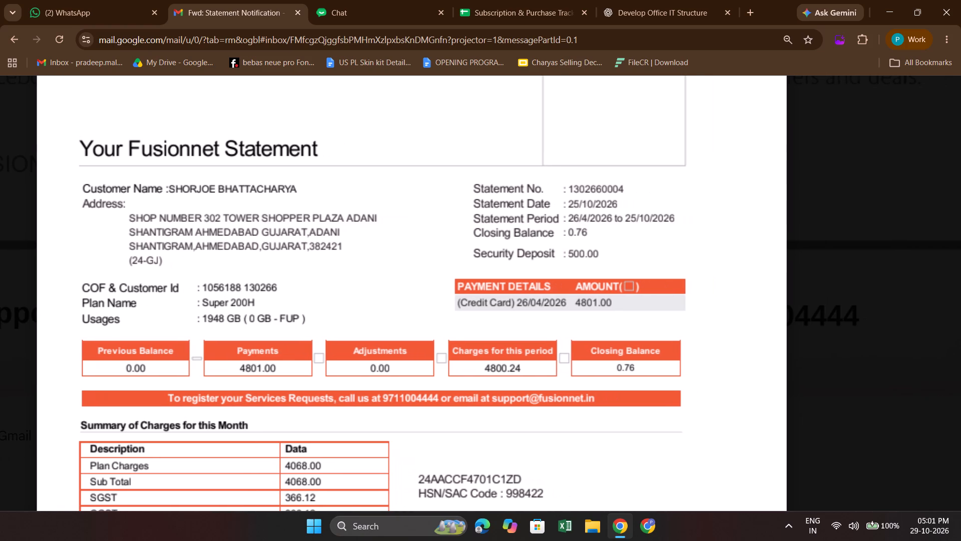
pyautogui.hscroll(-3, 689, 275)
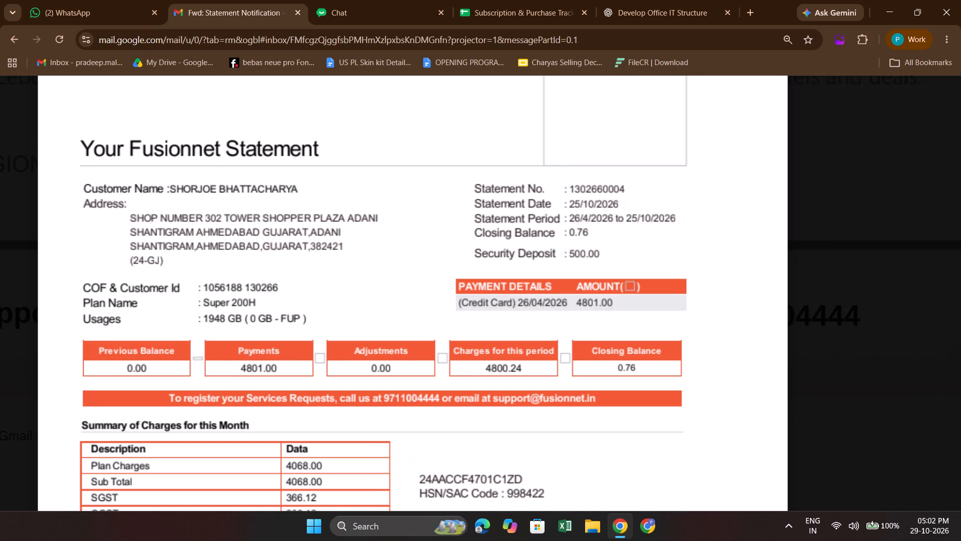
pyautogui.hscroll(-1, 689, 275)
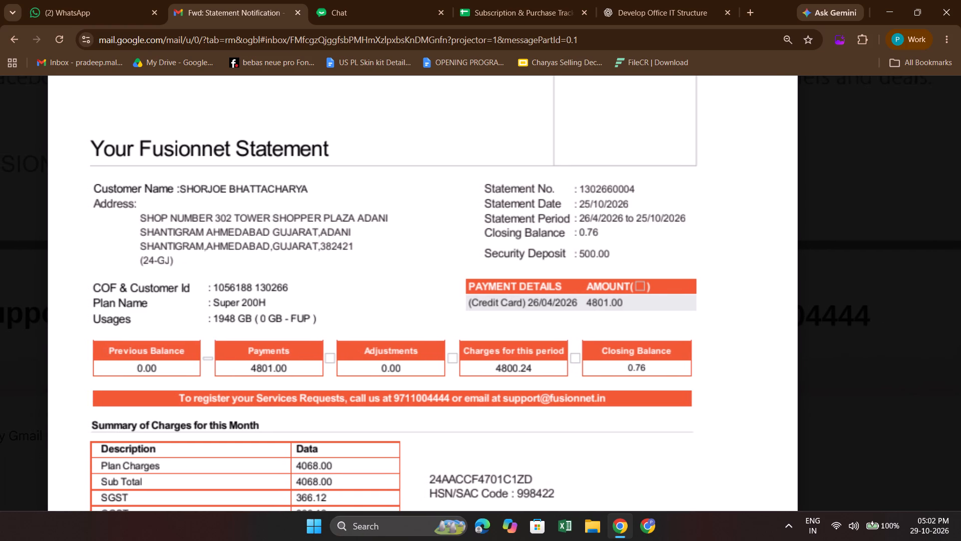
pyautogui.scroll(-1, 614, 316)
pyautogui.scroll(-2, 532, 384)
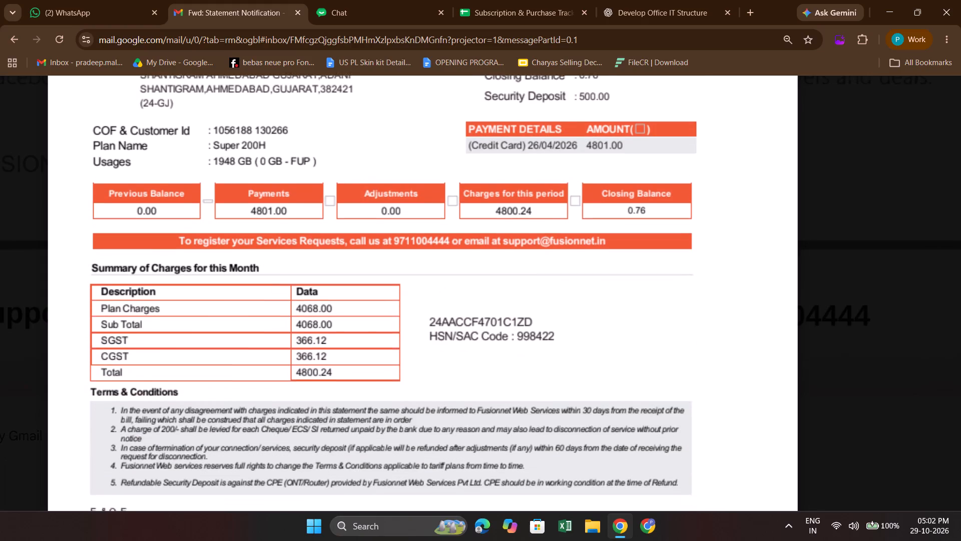
pyautogui.scroll(-2, 532, 384)
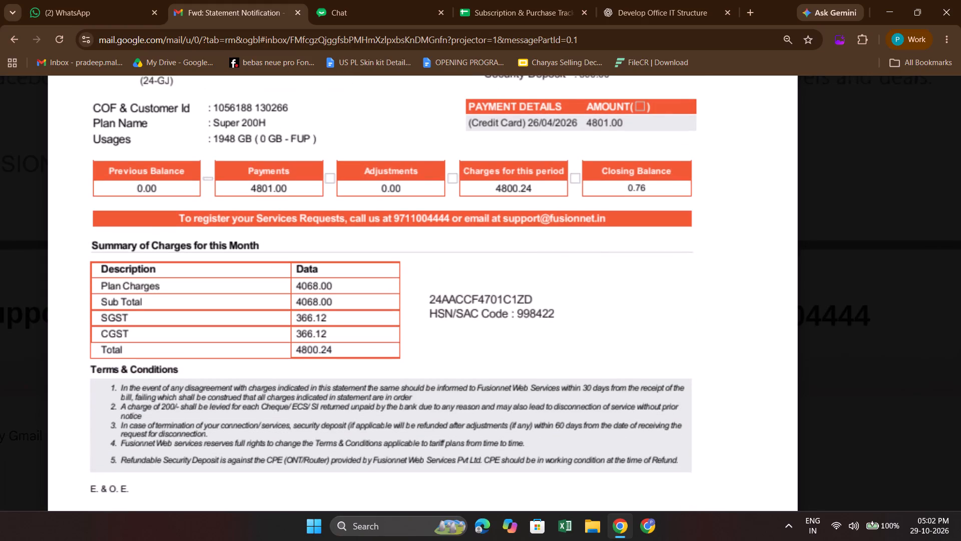
pyautogui.scroll(-1, 532, 384)
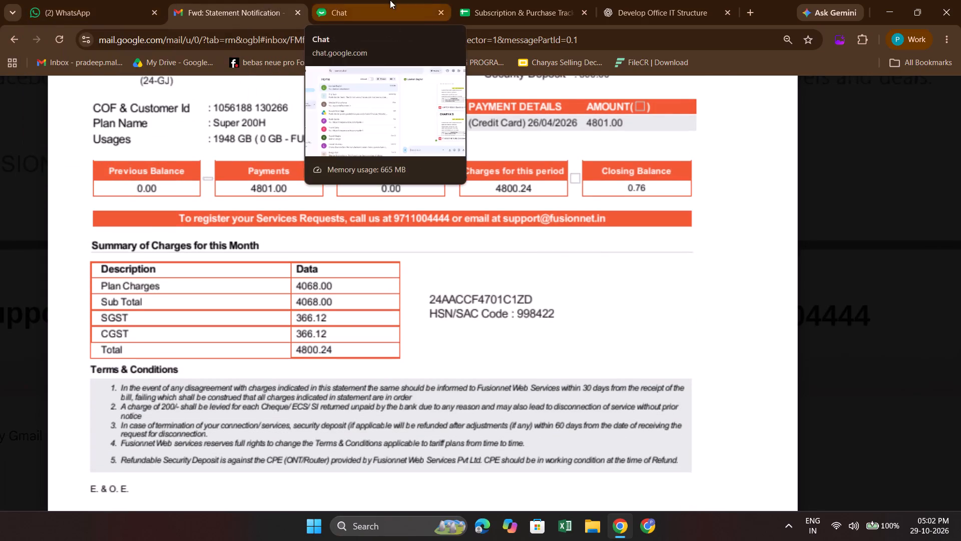
pyautogui.click(628, 0)
pyautogui.click(518, 0)
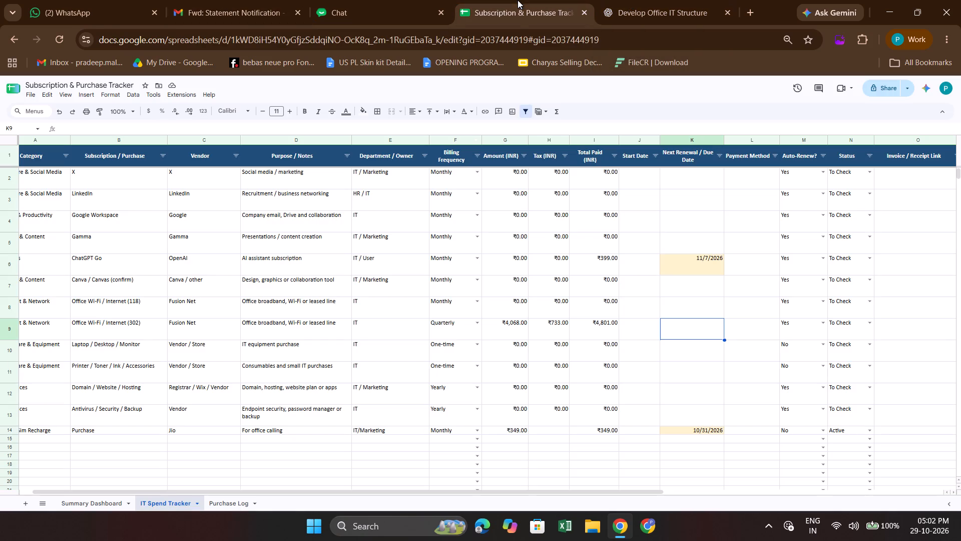
pyautogui.hscroll(-1, 648, 281)
pyautogui.scroll(1, 592, 288)
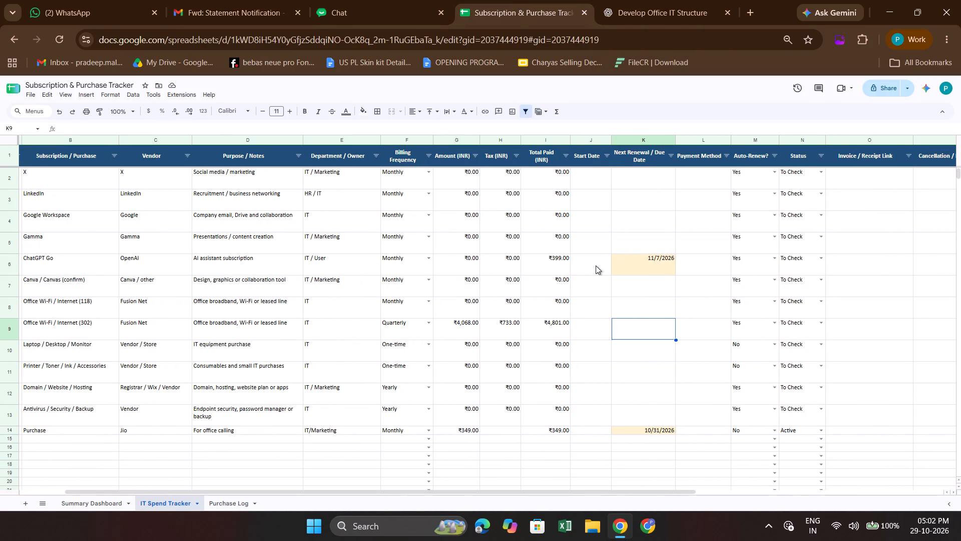
pyautogui.click(596, 265)
pyautogui.scroll(1, 596, 265)
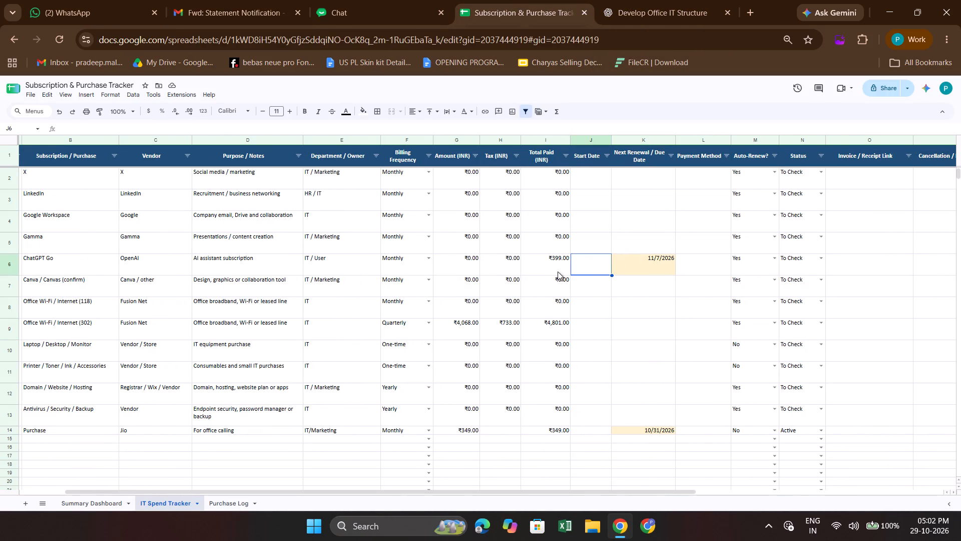
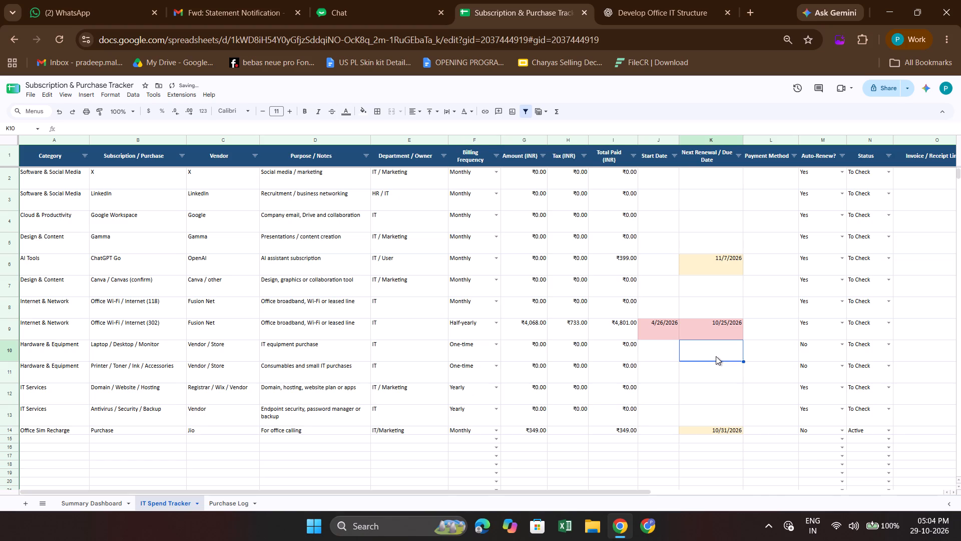
# Select the Next Renewal / Due Date cell in the Office Wi-Fi / Internet (302) row.
pyautogui.hscroll(-2, 716, 356)
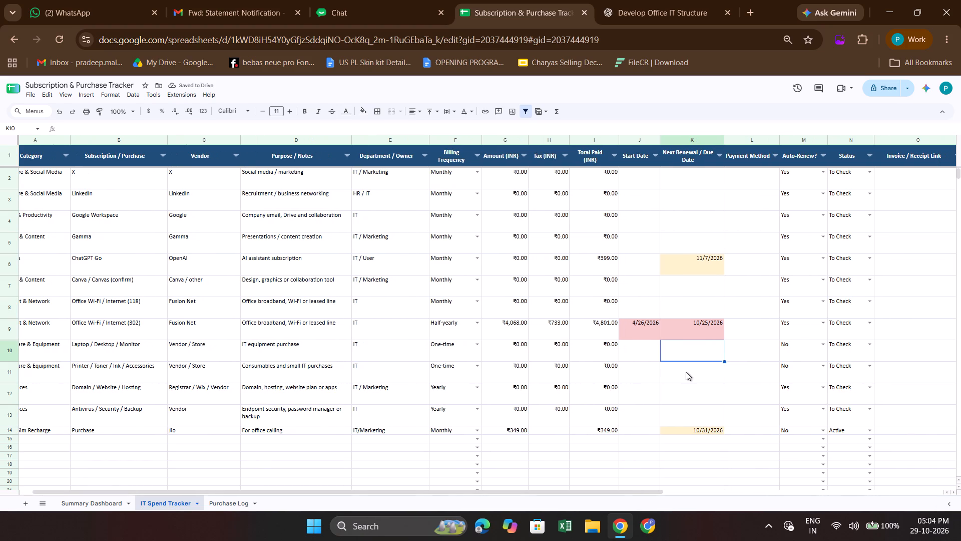
pyautogui.hscroll(-1, 686, 372)
pyautogui.click(660, 325)
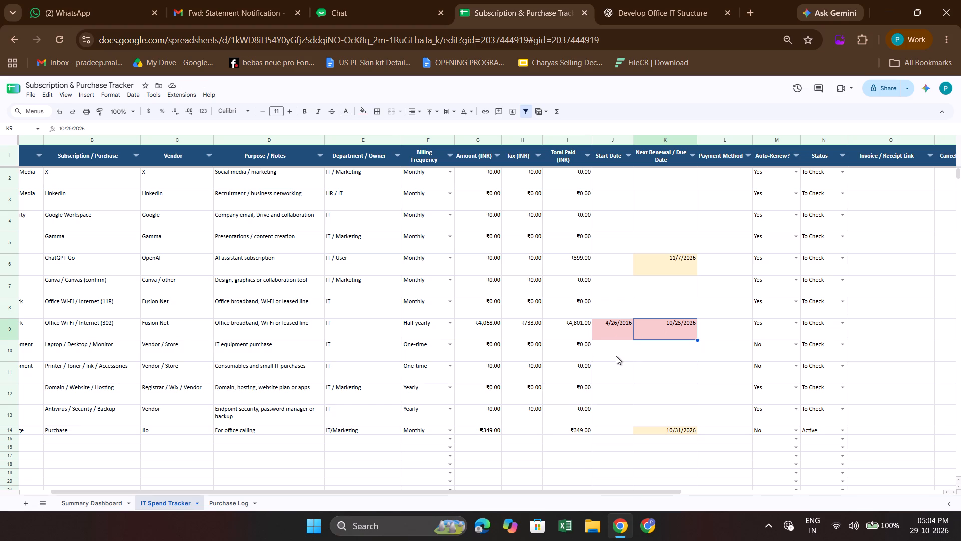
# Open the Payment Method cell for Office Wi-Fi / Internet (302) for editing.
pyautogui.press('Right')
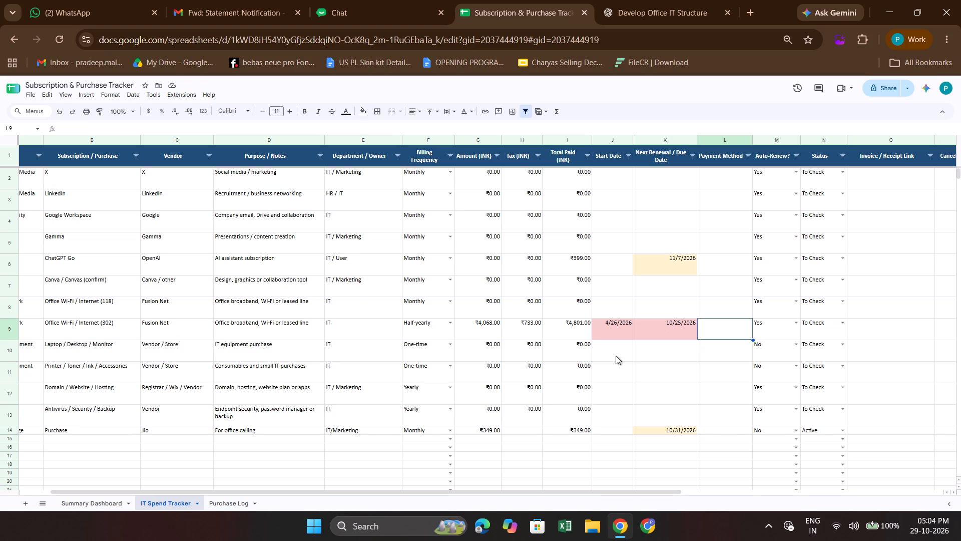
pyautogui.hscroll(-2, 616, 356)
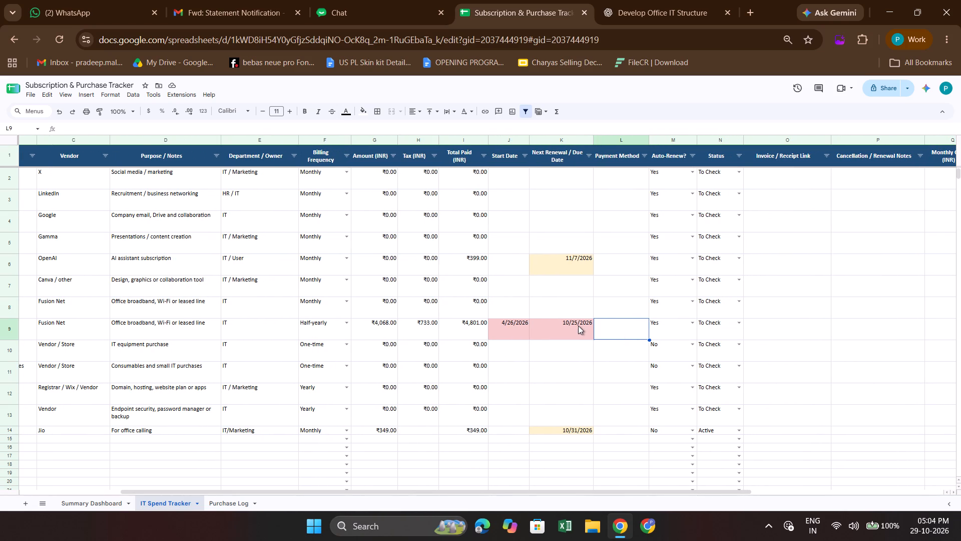
pyautogui.doubleClick(607, 326)
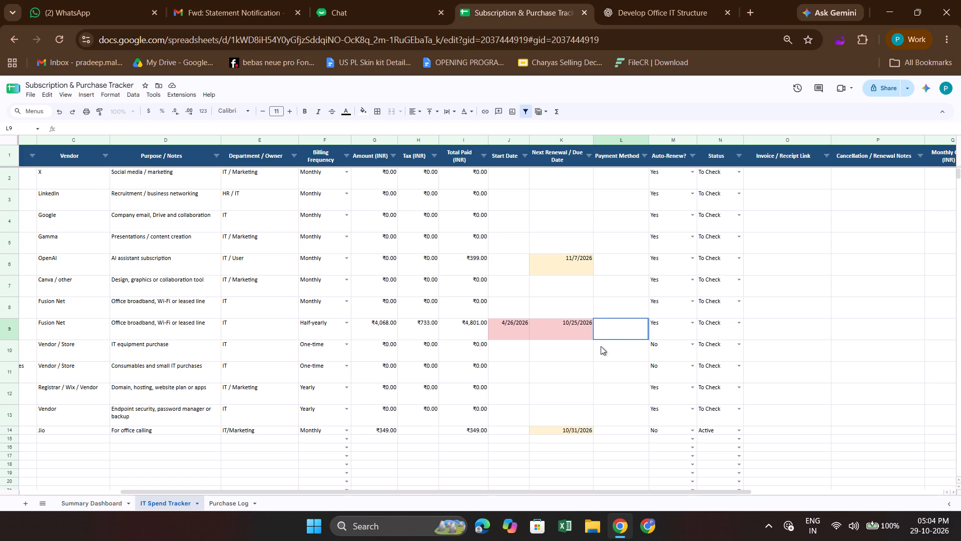
# Move the date 10/25/2026 from Next Renewal / Due Date to Start Date in the half-yearly Fusion Net row.
pyautogui.click(519, 384)
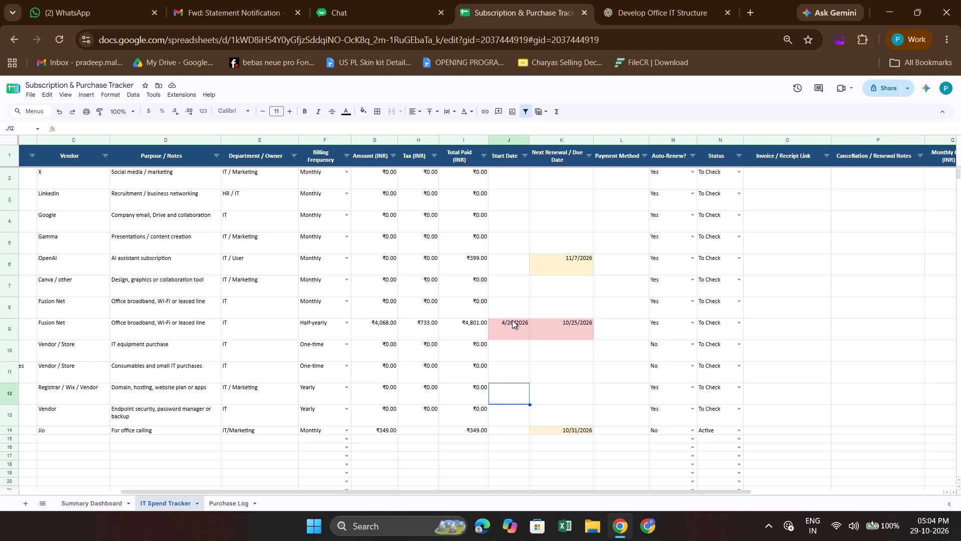
pyautogui.click(567, 326)
pyautogui.hotkey('ctrl', 'x')
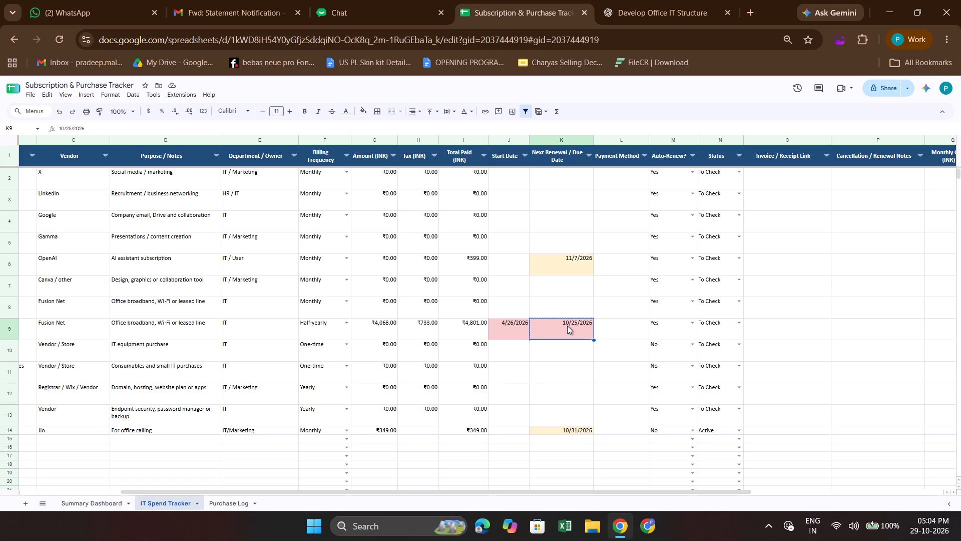
pyautogui.click(515, 331)
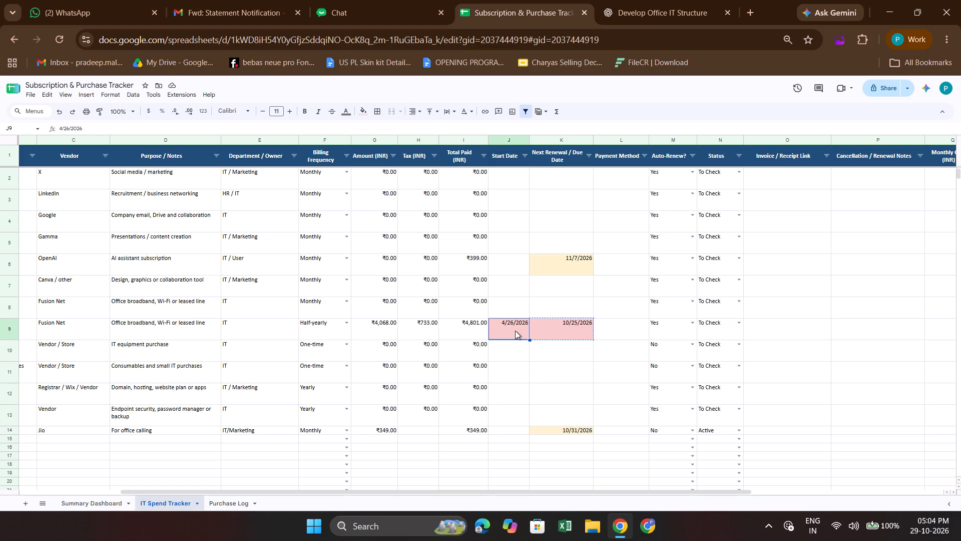
pyautogui.hotkey('ctrl', 'v')
pyautogui.click(618, 327)
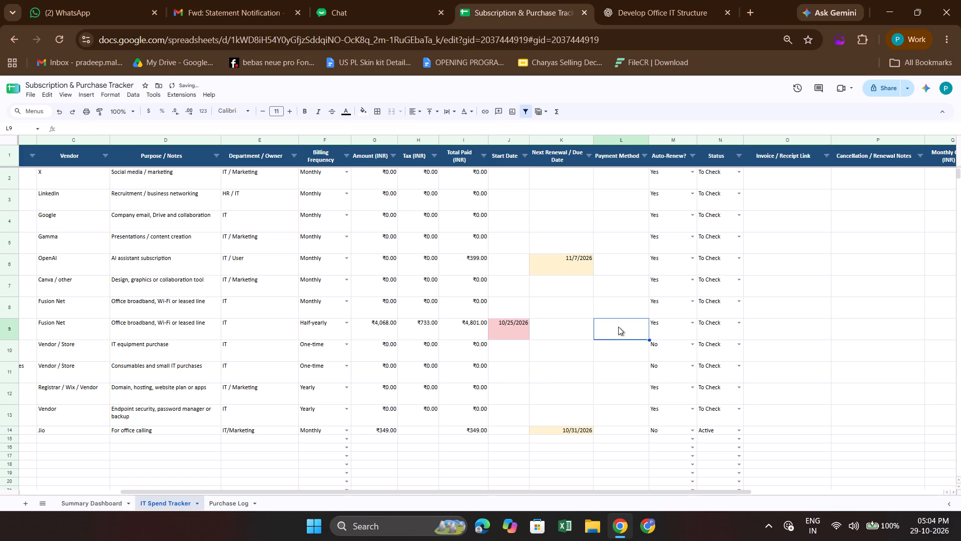
pyautogui.click(566, 338)
pyautogui.click(595, 340)
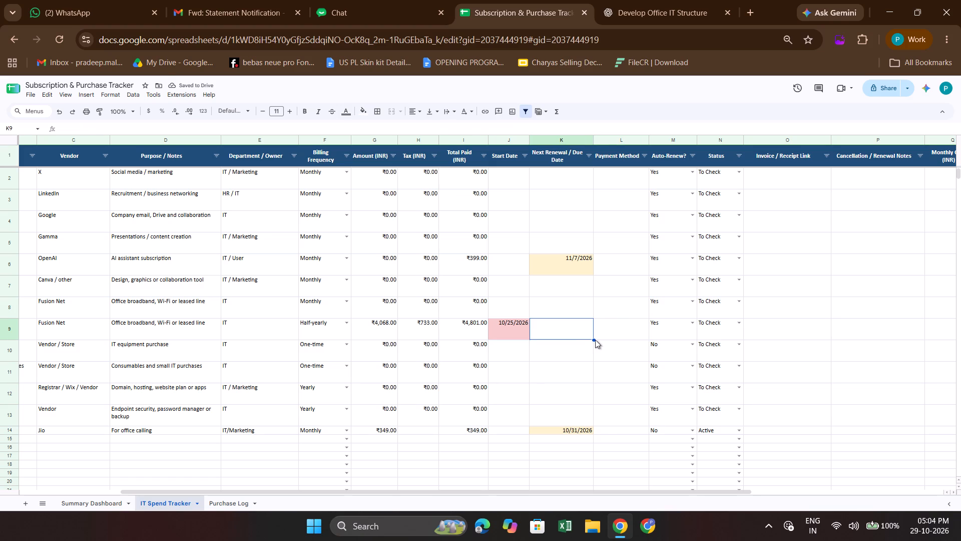
# Copy the payment method "(Credit Card)" from the Fusionnet statement in Gmail for the half-yearly Fusion Net row's Payment Method cell.
pyautogui.click(613, 331)
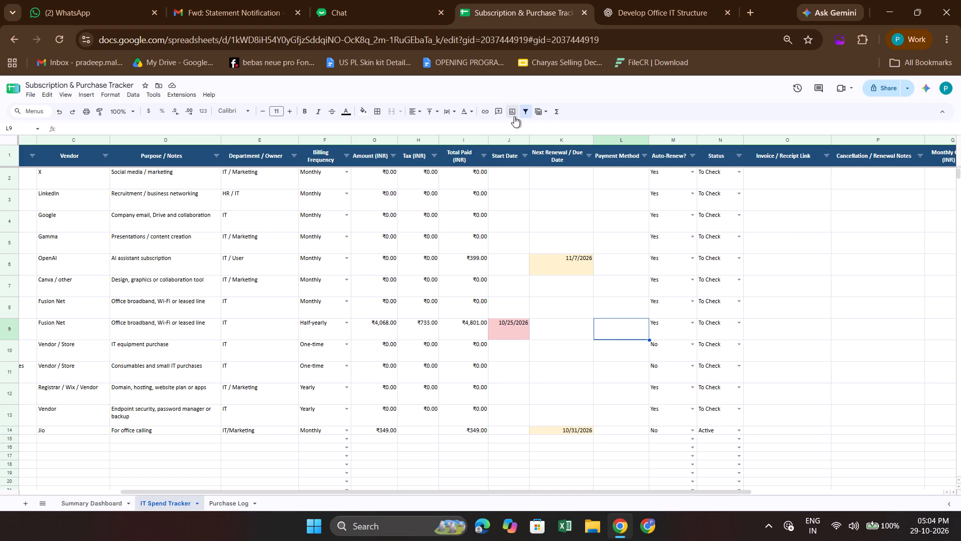
pyautogui.doubleClick(614, 332)
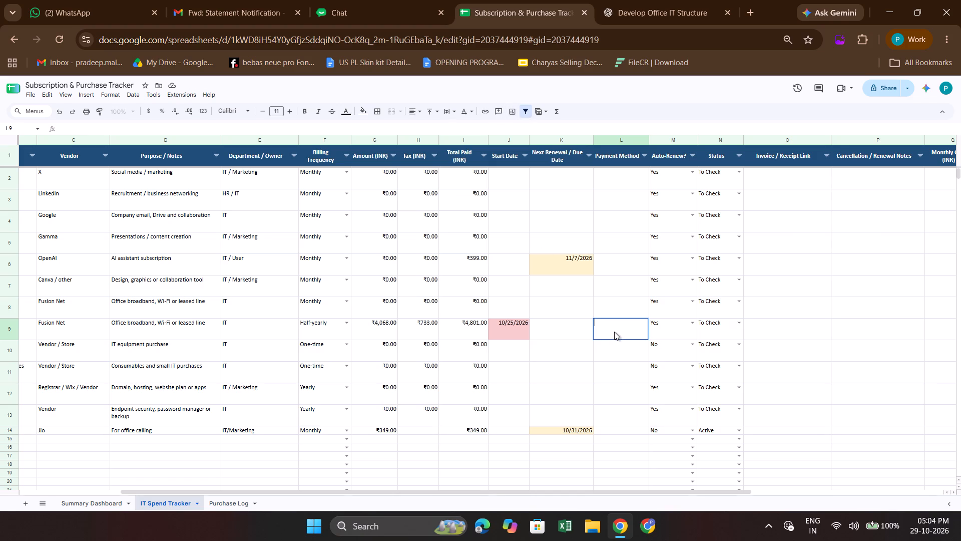
pyautogui.click(630, 281)
pyautogui.doubleClick(615, 327)
pyautogui.click(279, 0)
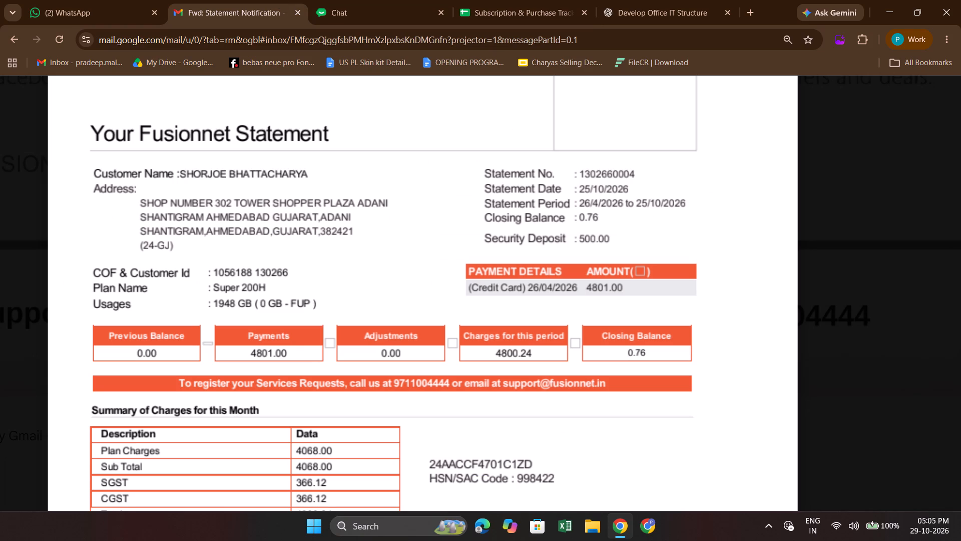
pyautogui.moveTo(466, 289); pyautogui.dragTo(520, 299)
pyautogui.hotkey('ctrl', 'c')
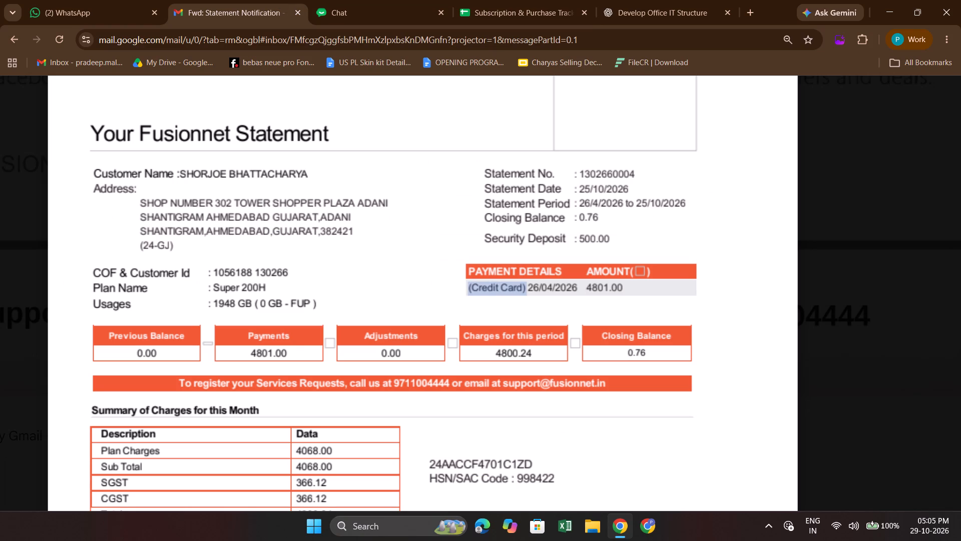
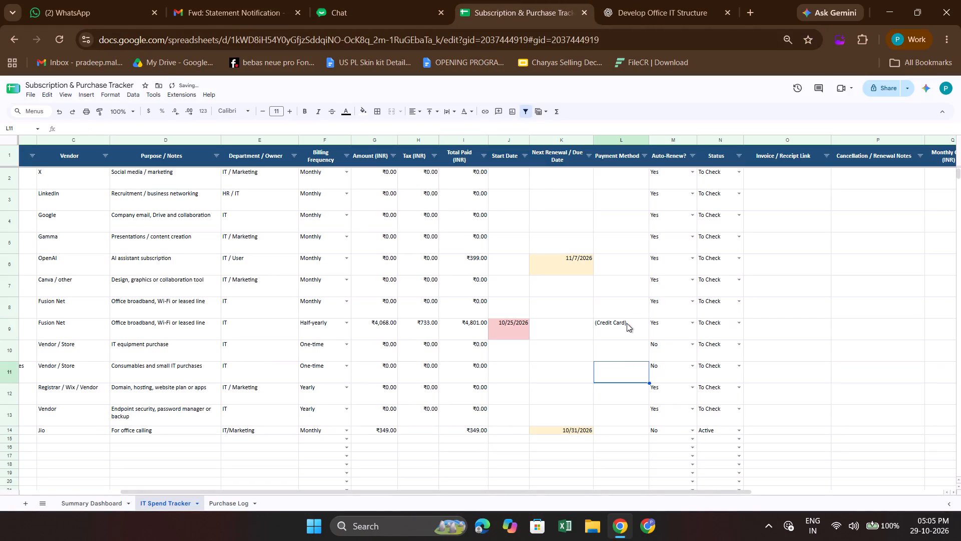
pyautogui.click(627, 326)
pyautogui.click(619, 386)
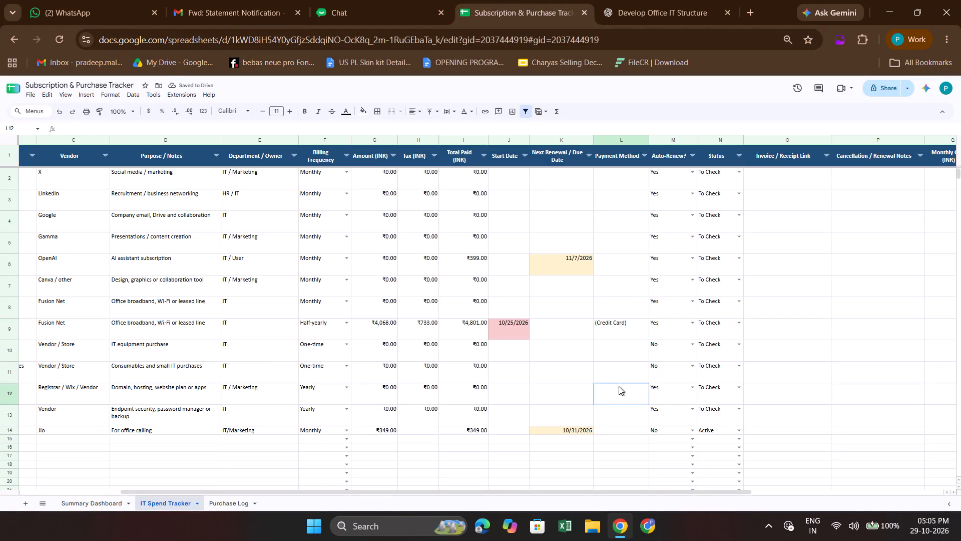
# Remove the parentheses from the Half-yearly Fusion Net row's Payment Method so it reads Credit Card.
pyautogui.doubleClick(637, 326)
pyautogui.press('BackSpace')
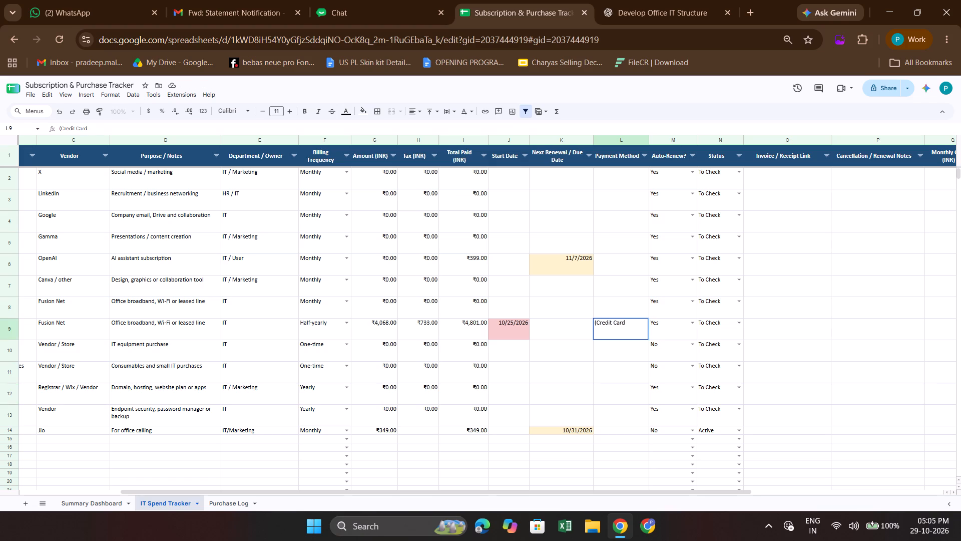
pyautogui.press('Left')
pyautogui.press('Left')
pyautogui.press('Left')
pyautogui.press('Left')
pyautogui.press('Left')
pyautogui.press('Left')
pyautogui.press('Left')
pyautogui.press('Left')
pyautogui.press('Left')
pyautogui.press('Left')
pyautogui.press('Left')
pyautogui.press('BackSpace')
pyautogui.click(627, 384)
# Set Auto-Renew to No for the Half-yearly Fusion Net internet row.
pyautogui.hscroll(-1, 627, 384)
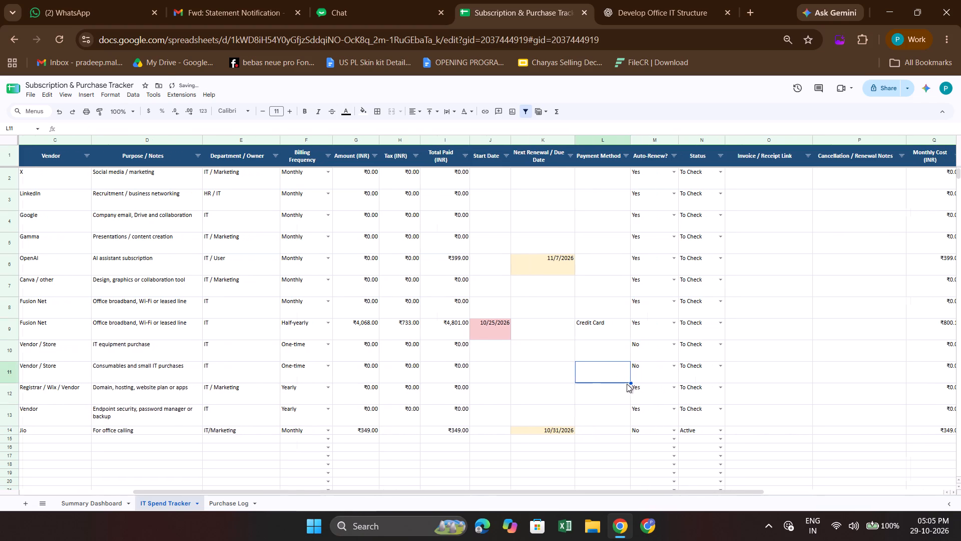
pyautogui.hscroll(-1, 627, 384)
pyautogui.hscroll(-1, 655, 345)
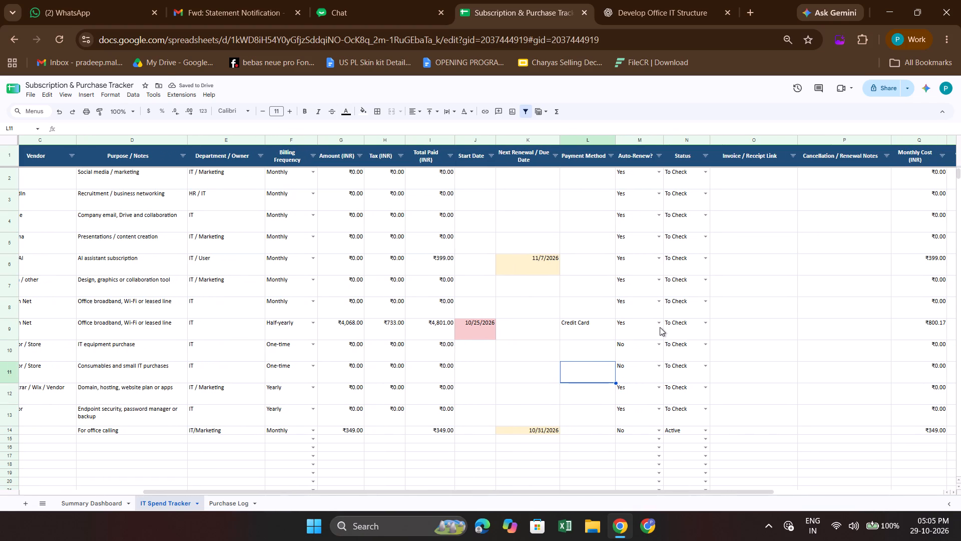
pyautogui.click(659, 326)
pyautogui.click(637, 354)
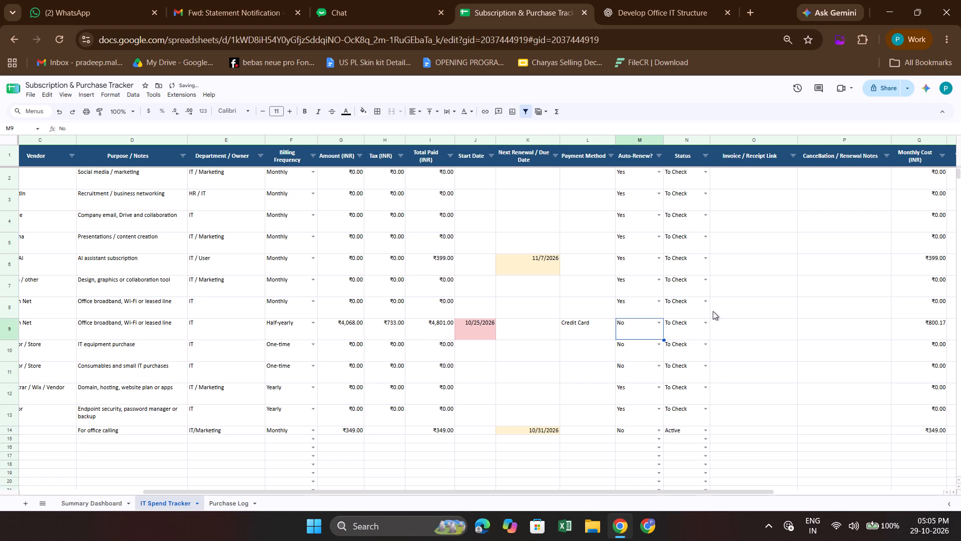
# Set the Status of the Half-yearly Fusion Net internet row to Active.
pyautogui.hscroll(-1, 713, 311)
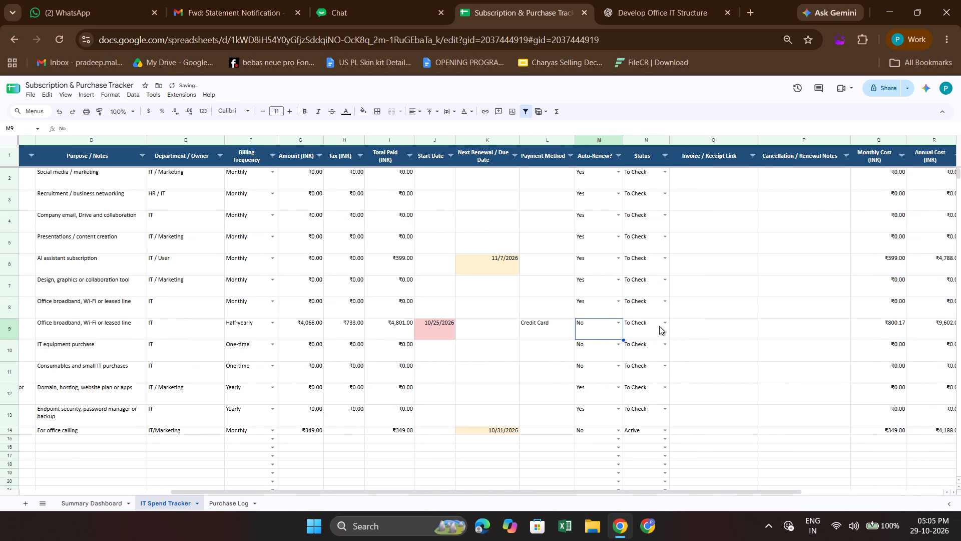
pyautogui.click(664, 325)
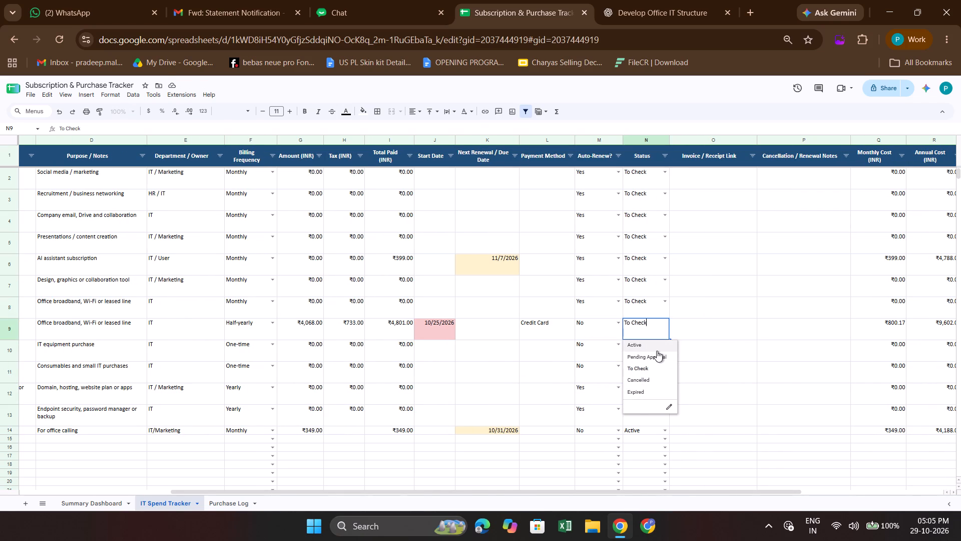
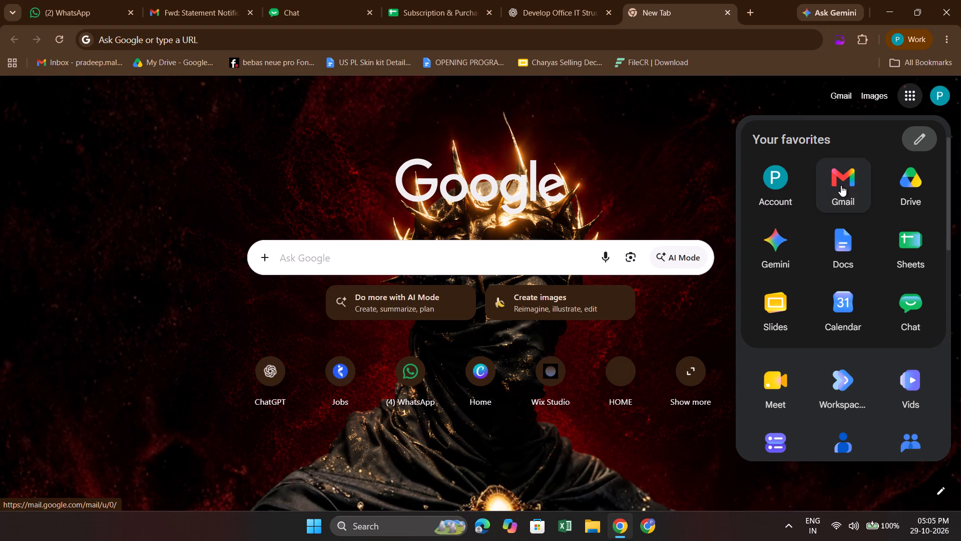
pyautogui.hscroll(5, 576, 121)
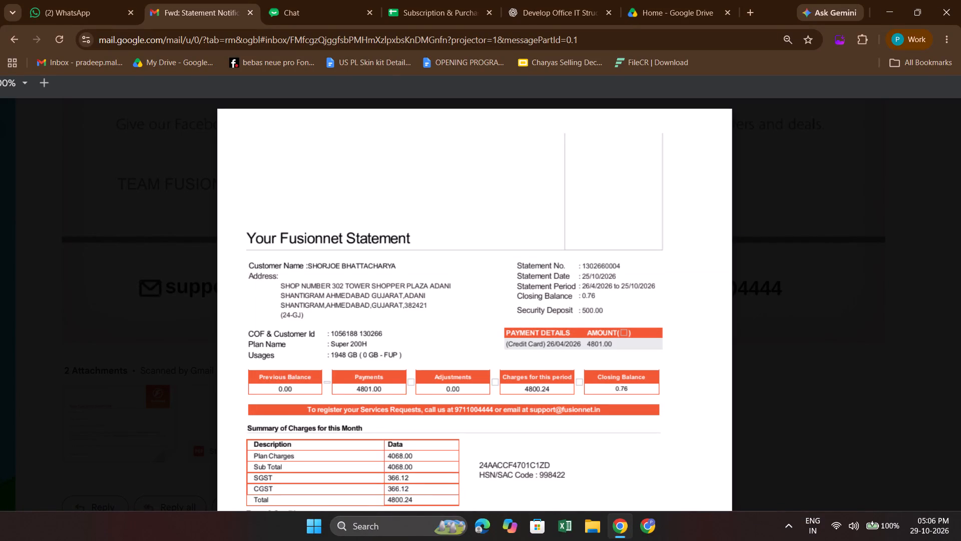
# Switch back to the Subscription & Purchase Tracker and review the Half-yearly Fusion Net row's entries across the IT Spend Tracker columns.
pyautogui.click(441, 0)
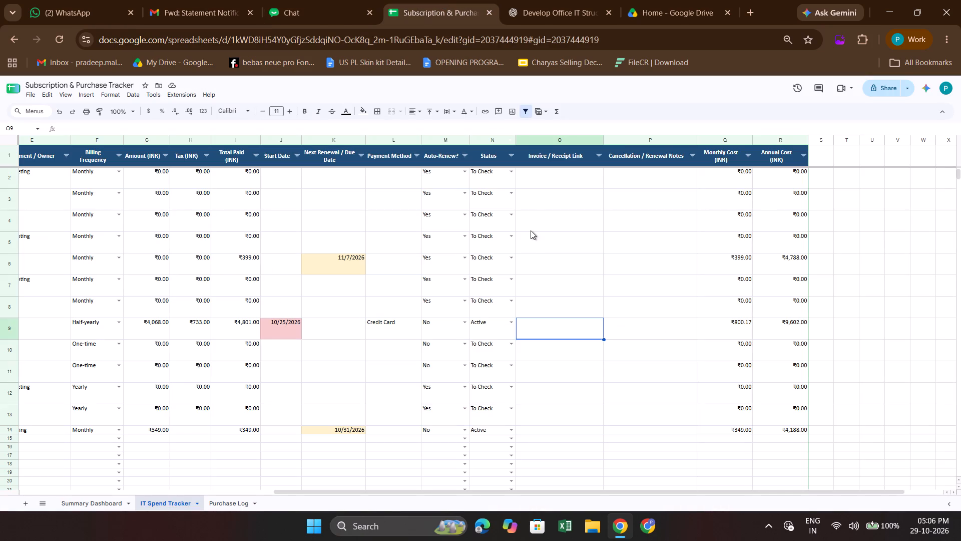
pyautogui.hscroll(2, 529, 335)
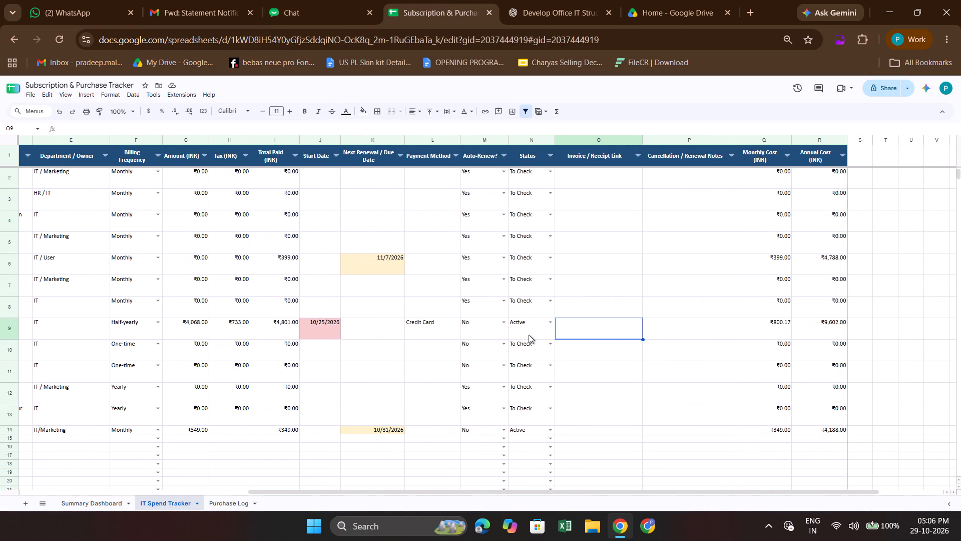
pyautogui.hscroll(5, 529, 335)
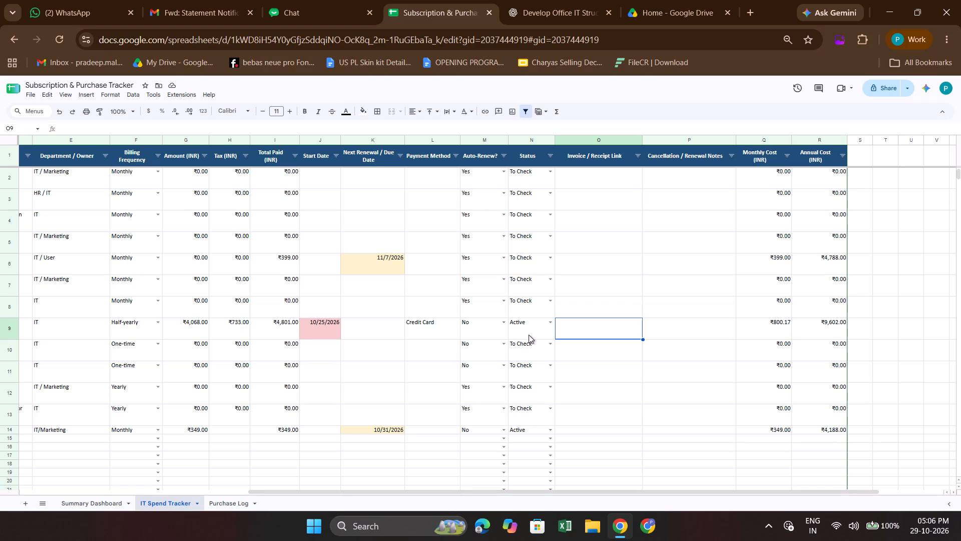
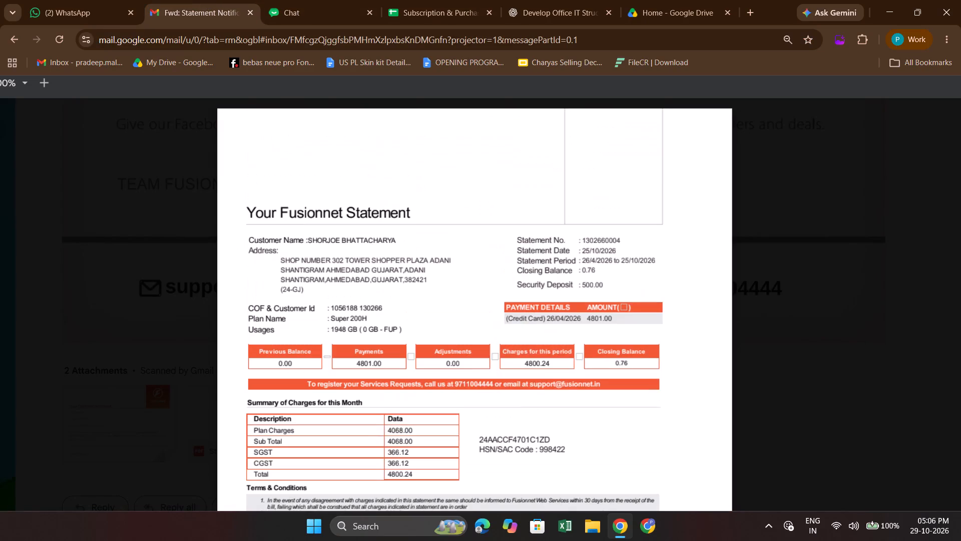
# Review the statement period, payment details and charges summary in the attached Fusionnet statement PDF, and close its preview.
pyautogui.scroll(-1, 477, 292)
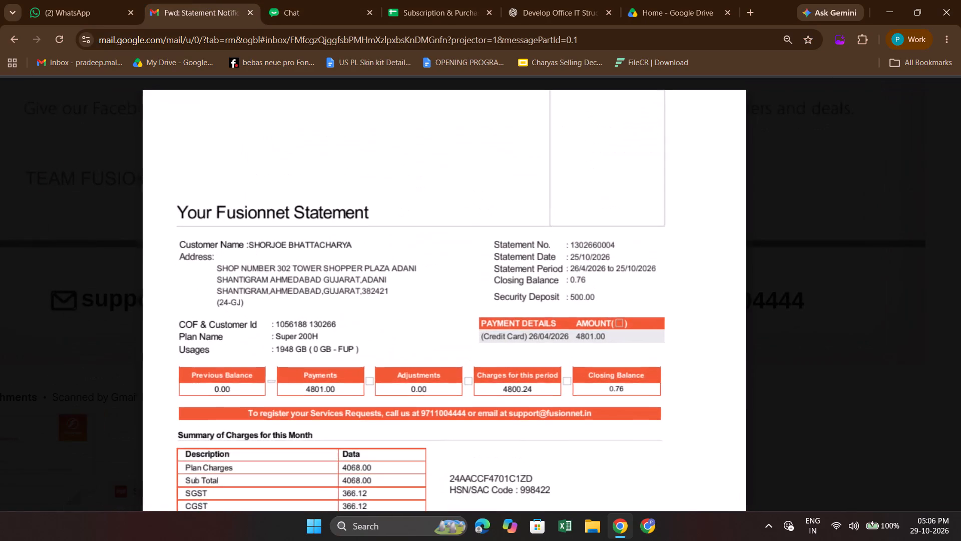
pyautogui.scroll(-1, 581, 305)
pyautogui.scroll(-1, 532, 313)
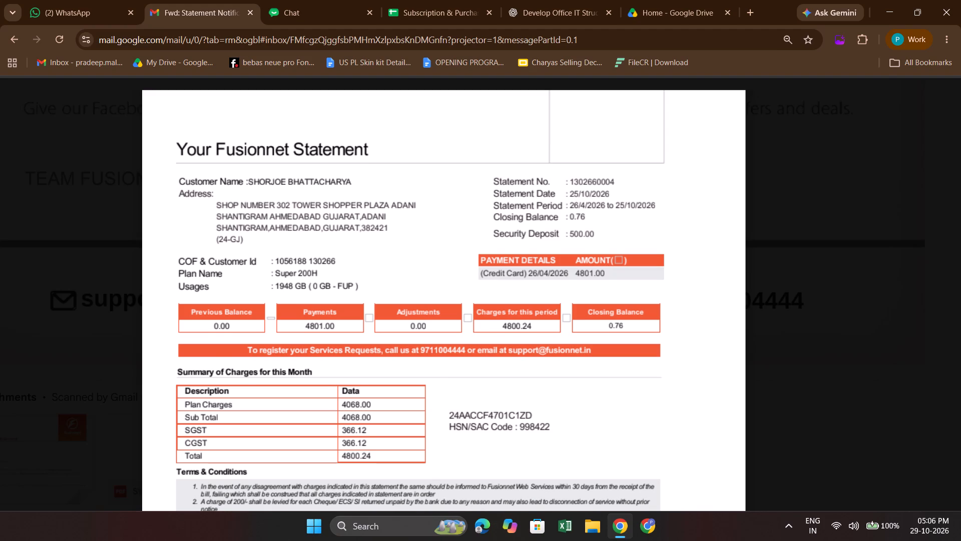
pyautogui.scroll(-1, 448, 372)
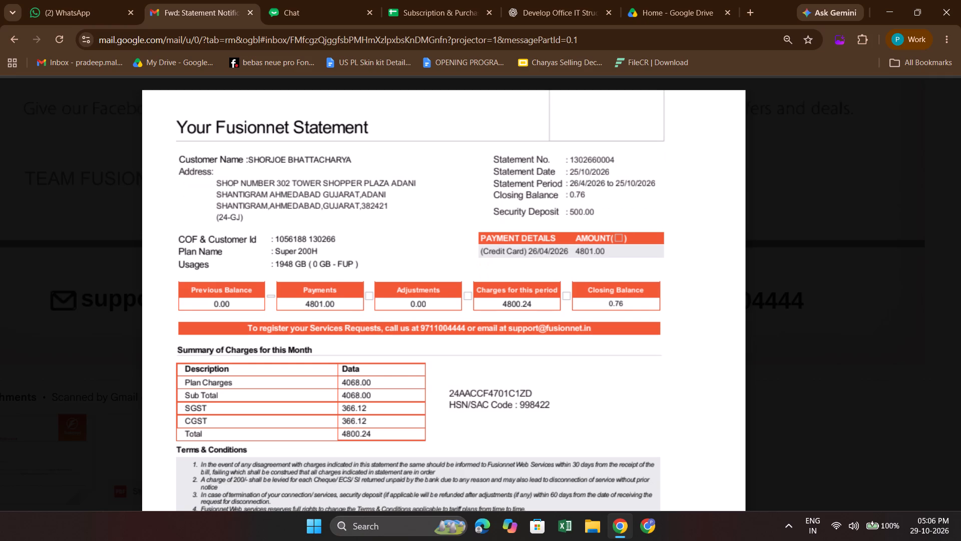
pyautogui.scroll(1, 456, 339)
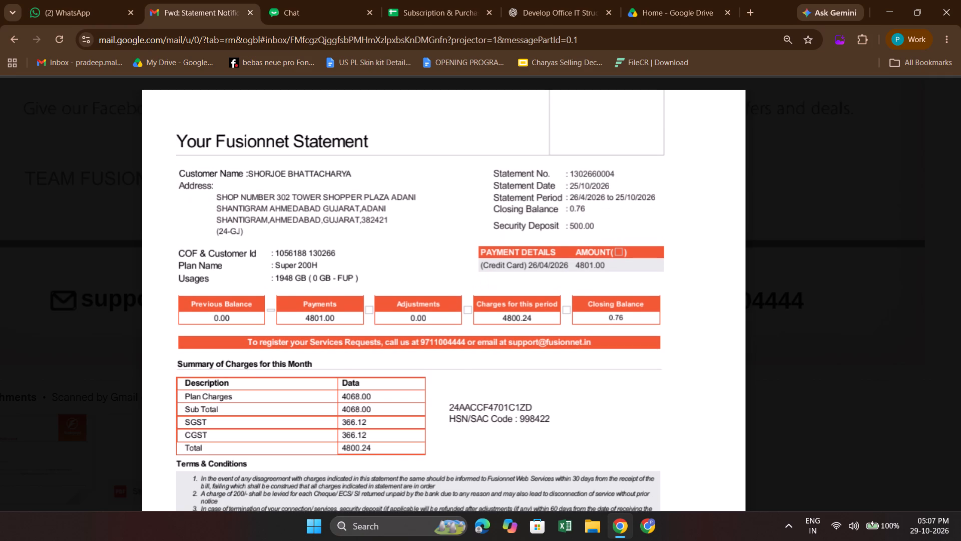
pyautogui.scroll(1, 496, 322)
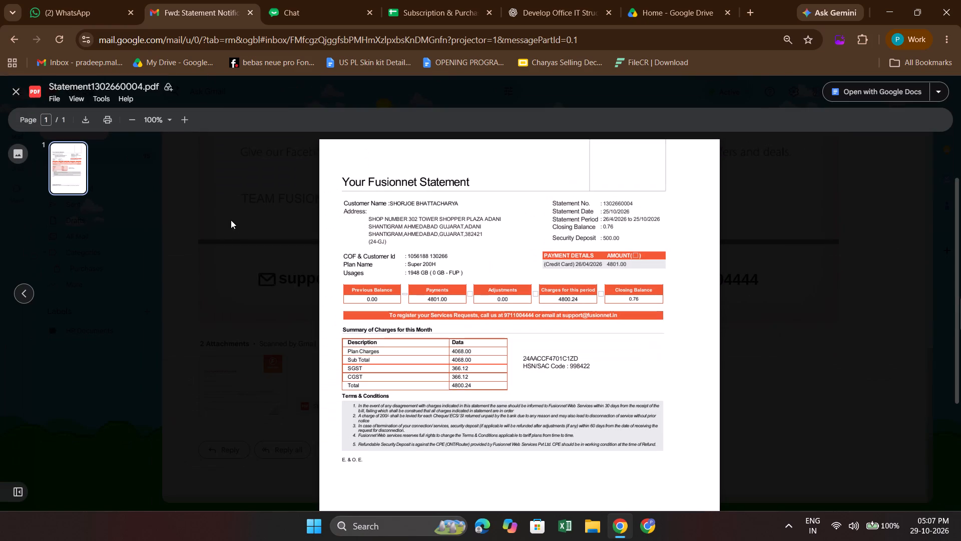
pyautogui.click(22, 89)
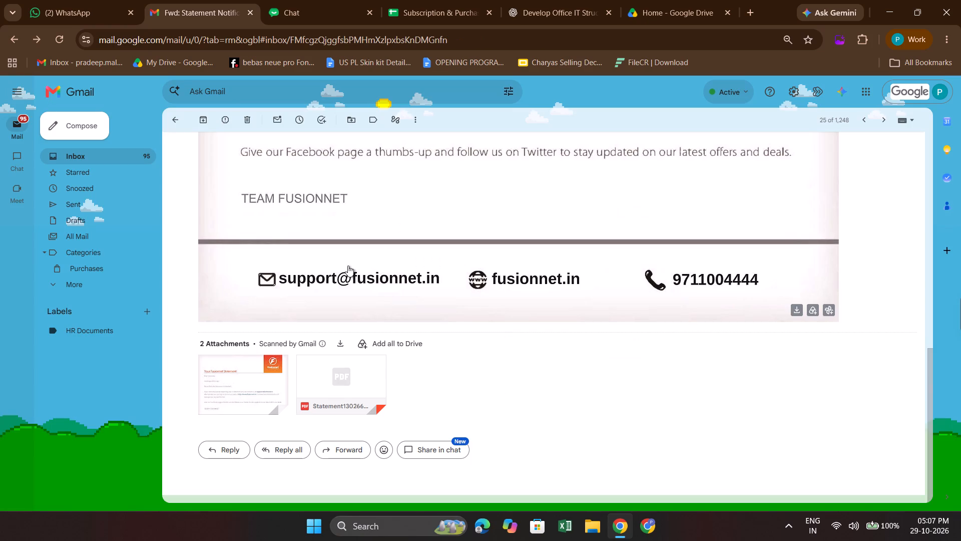
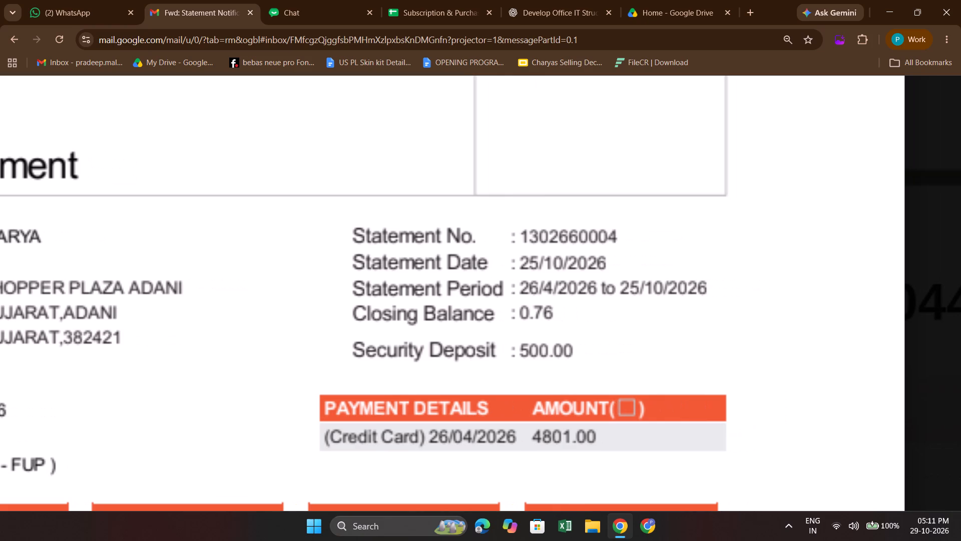
# Examine the Fusionnet statement's period, payment details, charges and plan information, and highlight the data usage figure beside Usages.
pyautogui.scroll(-1, 699, 295)
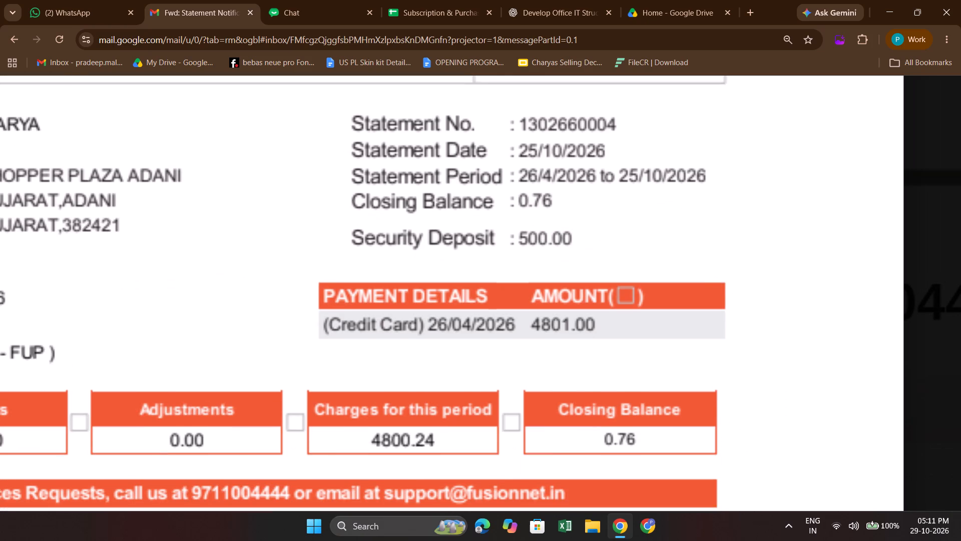
pyautogui.scroll(-1, 540, 352)
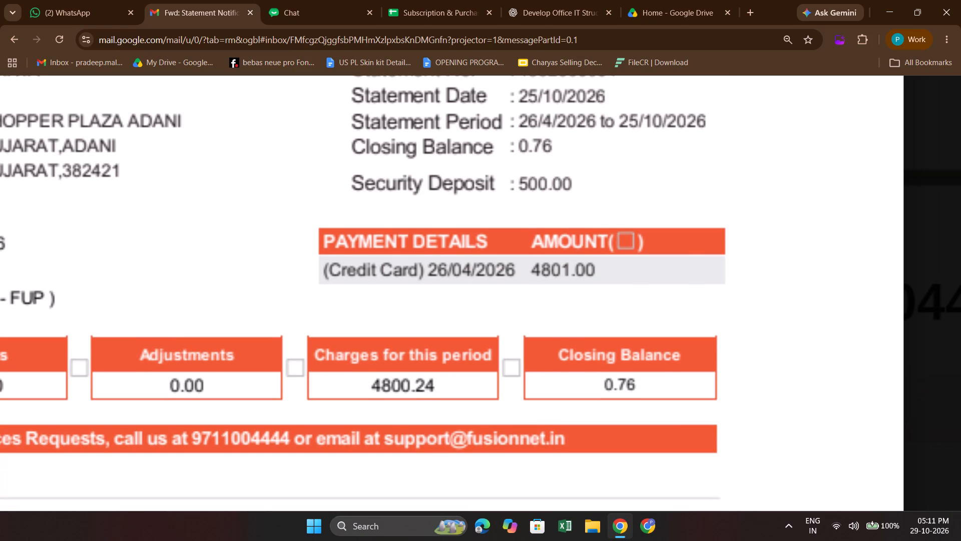
pyautogui.hscroll(3, 279, 379)
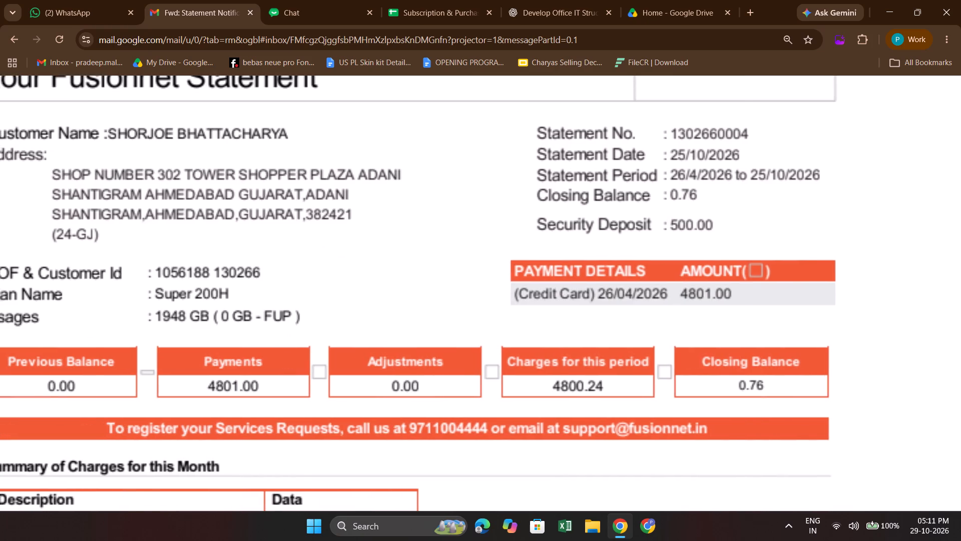
pyautogui.hscroll(1, 279, 379)
pyautogui.hscroll(-3, 279, 379)
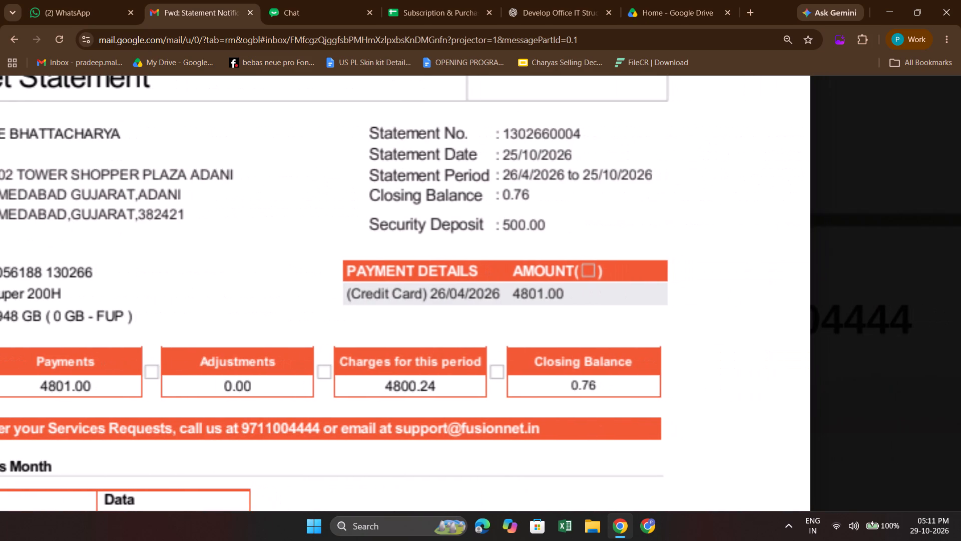
pyautogui.scroll(2, 566, 361)
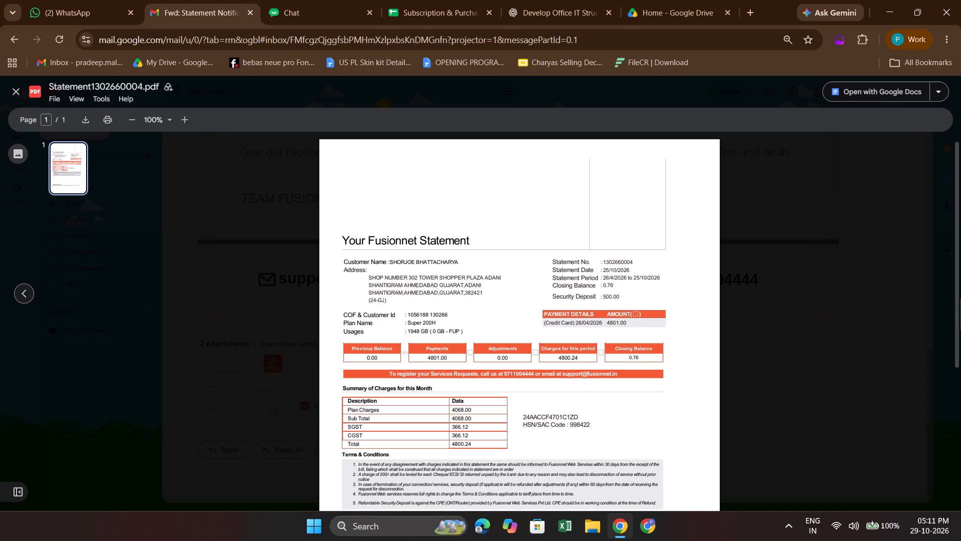
pyautogui.scroll(-1, 580, 320)
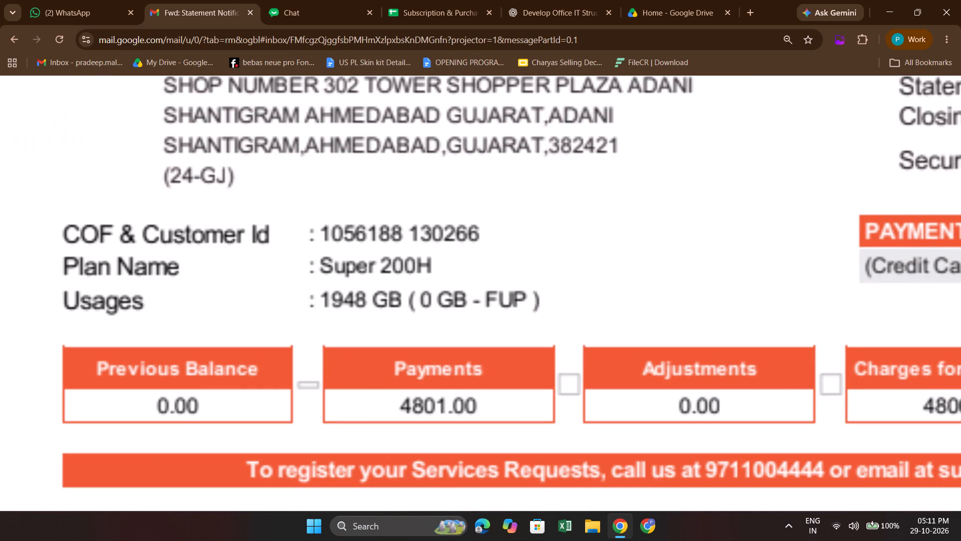
pyautogui.moveTo(321, 302); pyautogui.dragTo(372, 308)
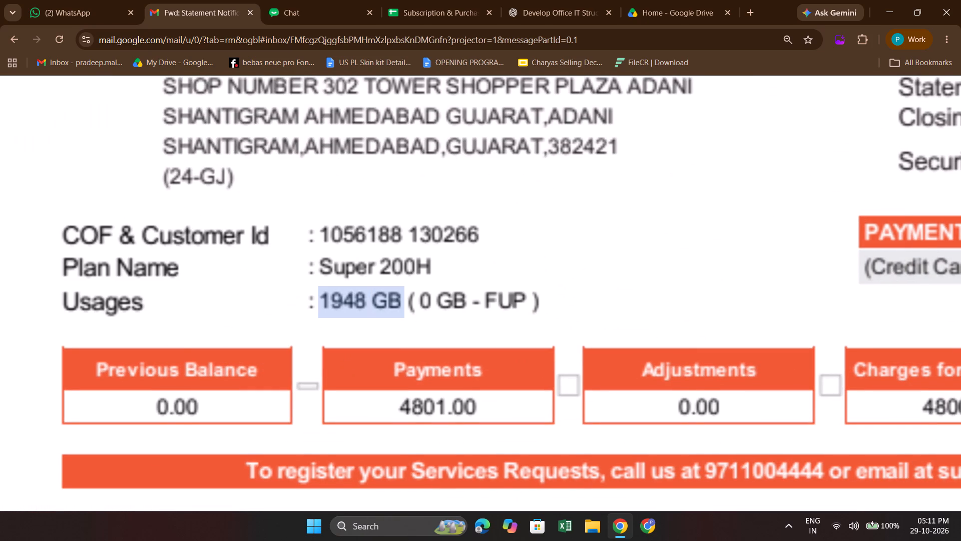
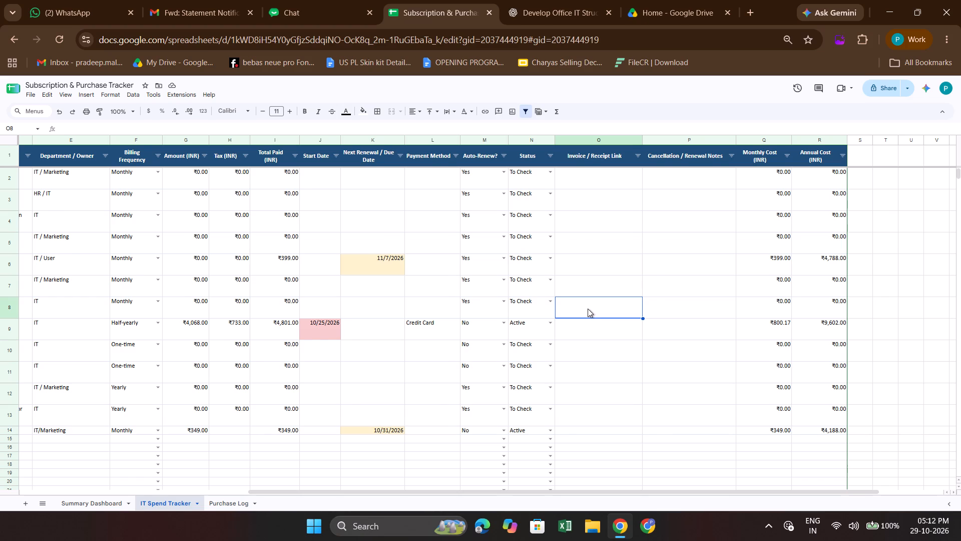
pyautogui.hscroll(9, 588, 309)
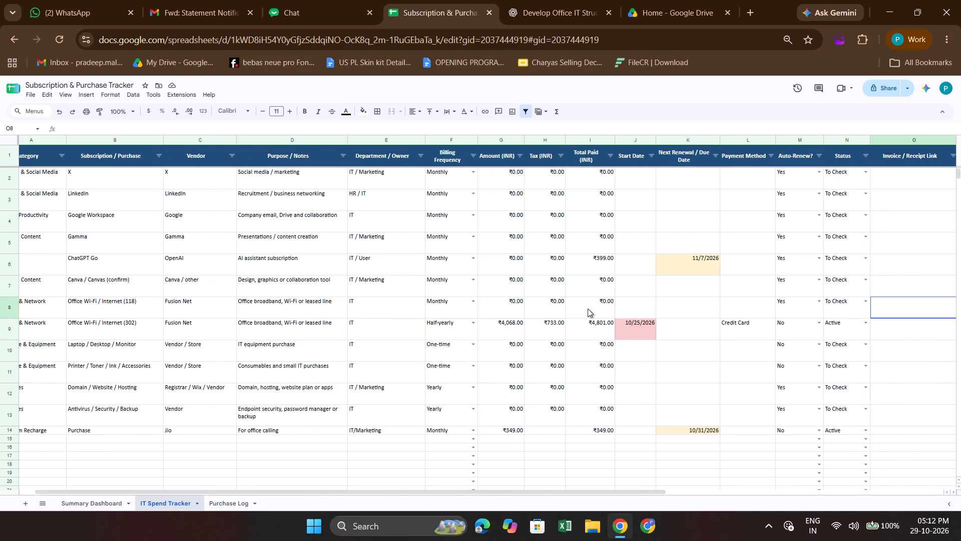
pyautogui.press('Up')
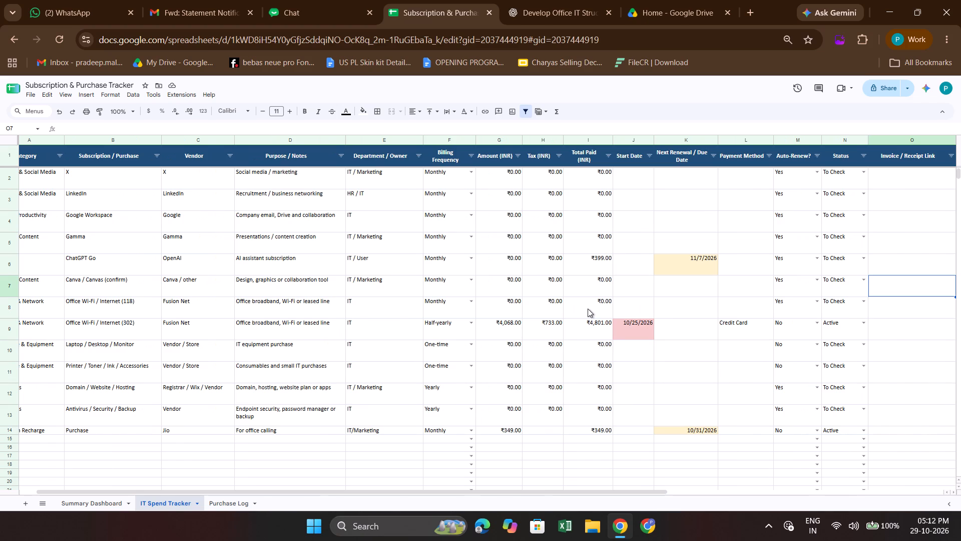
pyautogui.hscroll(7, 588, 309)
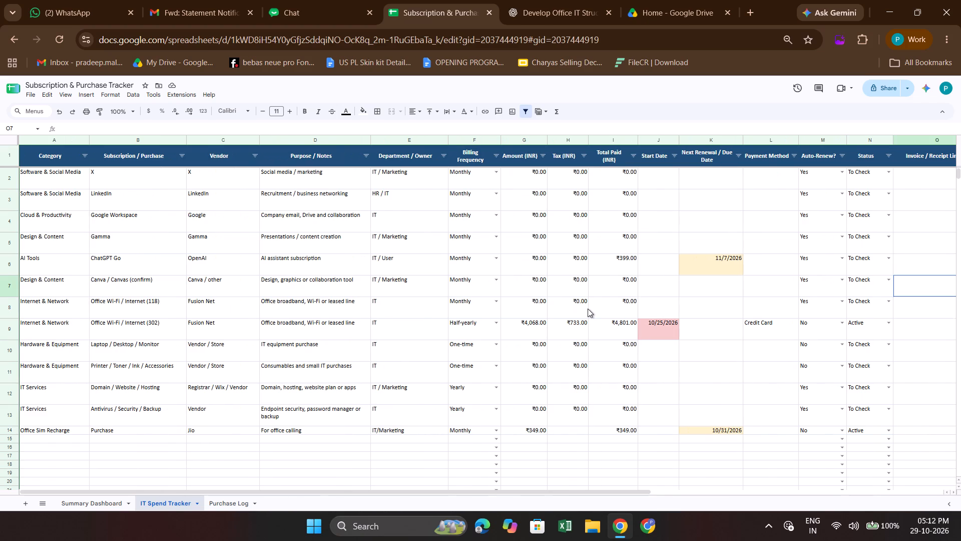